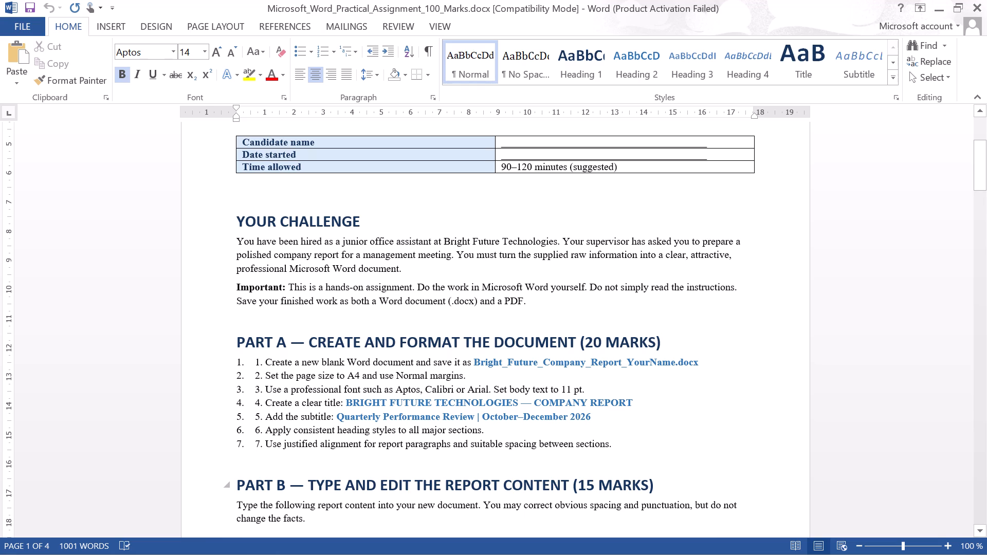
Review the assignment's challenge and Part A instructions and create a new blank document for the company report.
{"action": "scroll", "coordinate": [346, 395], "scroll_direction": "down", "scroll_amount": 1}
{"action": "left_click", "coordinate": [353, 227]}
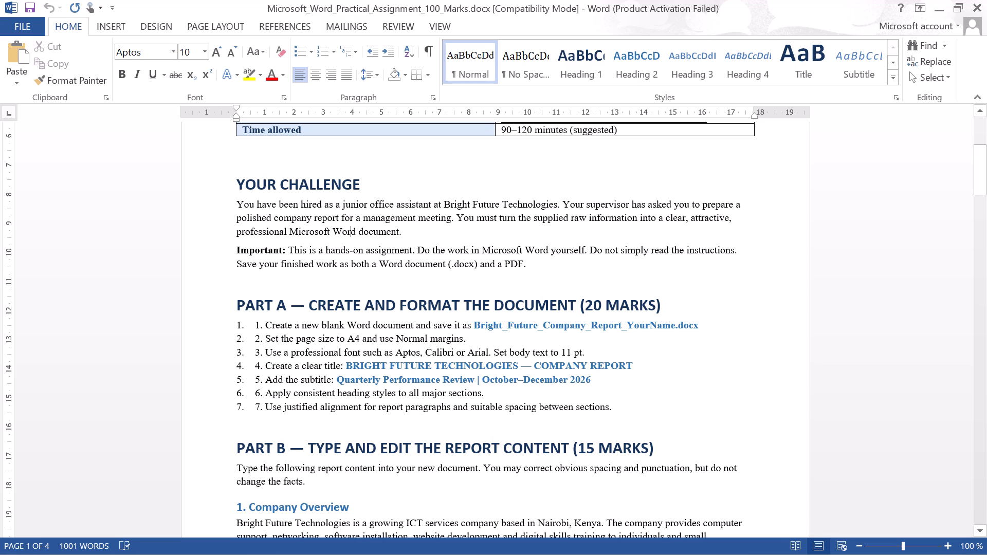
{"action": "scroll", "coordinate": [548, 242], "scroll_direction": "down", "scroll_amount": 1}
{"action": "scroll", "coordinate": [426, 263], "scroll_direction": "down", "scroll_amount": 1}
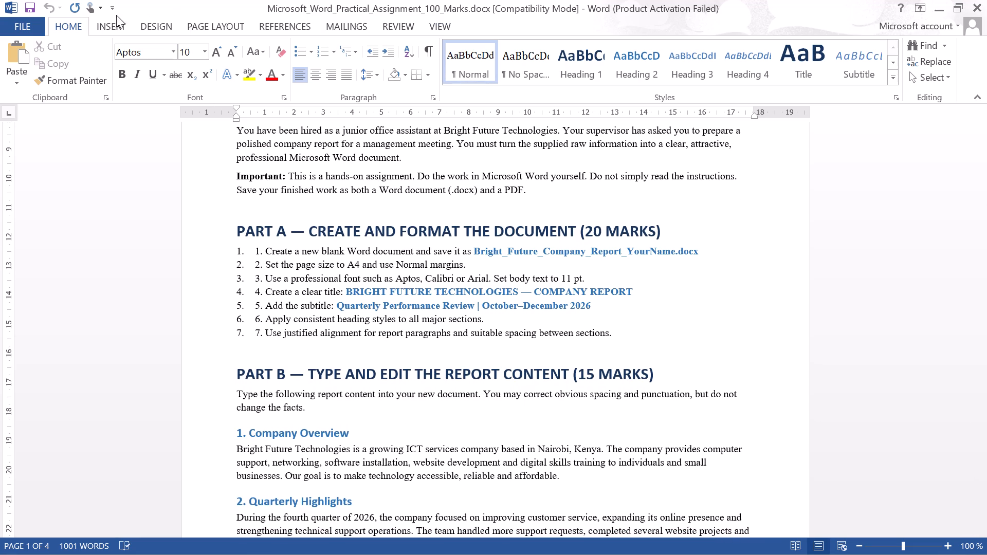
{"action": "left_click", "coordinate": [12, 21]}
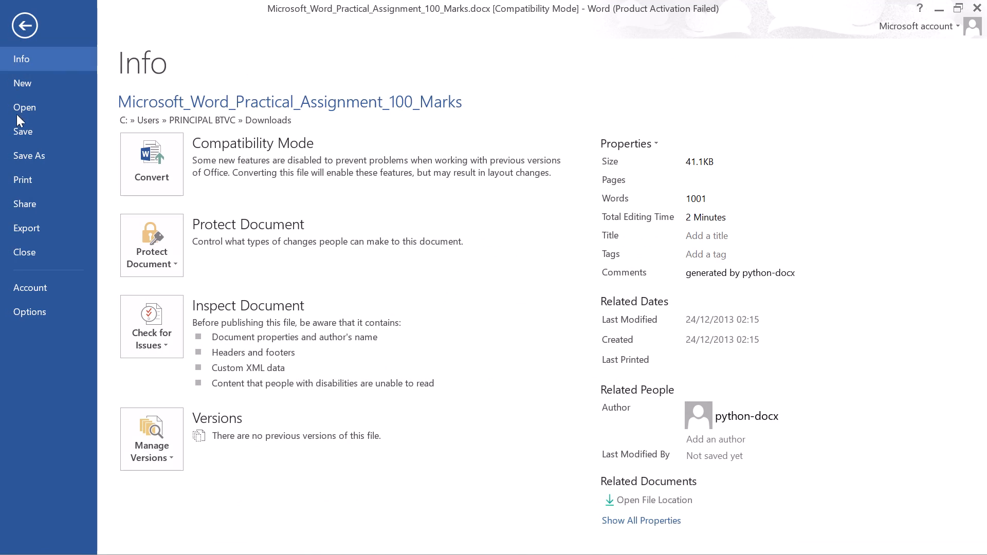
{"action": "left_click", "coordinate": [469, 0]}
{"action": "left_click", "coordinate": [33, 23]}
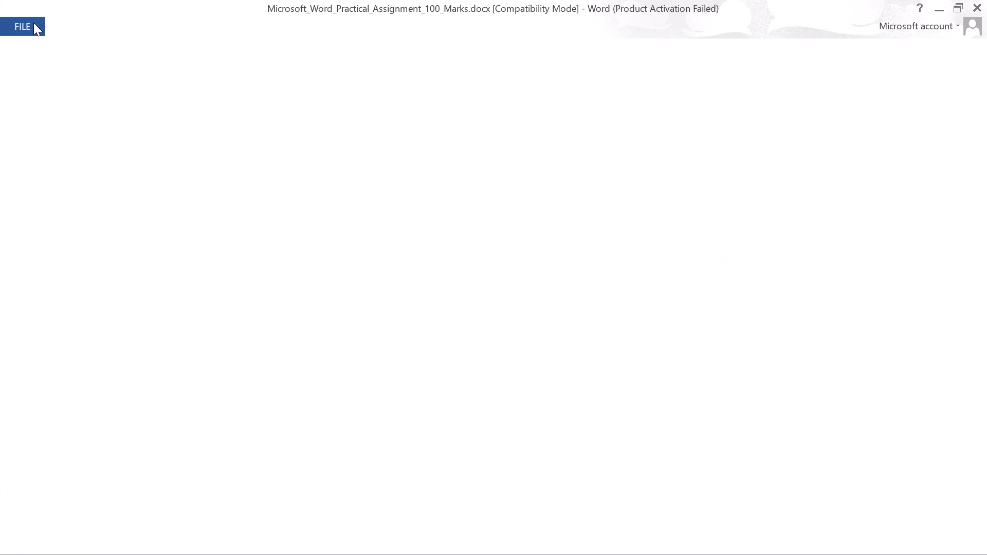
{"action": "key", "text": "ctrl+t"}
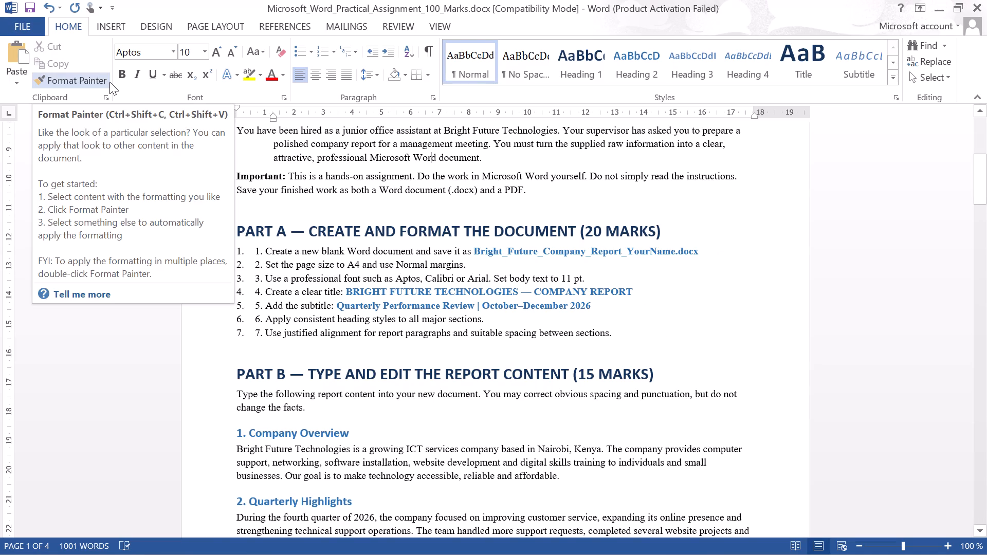
{"action": "key", "text": "ctrl+n"}
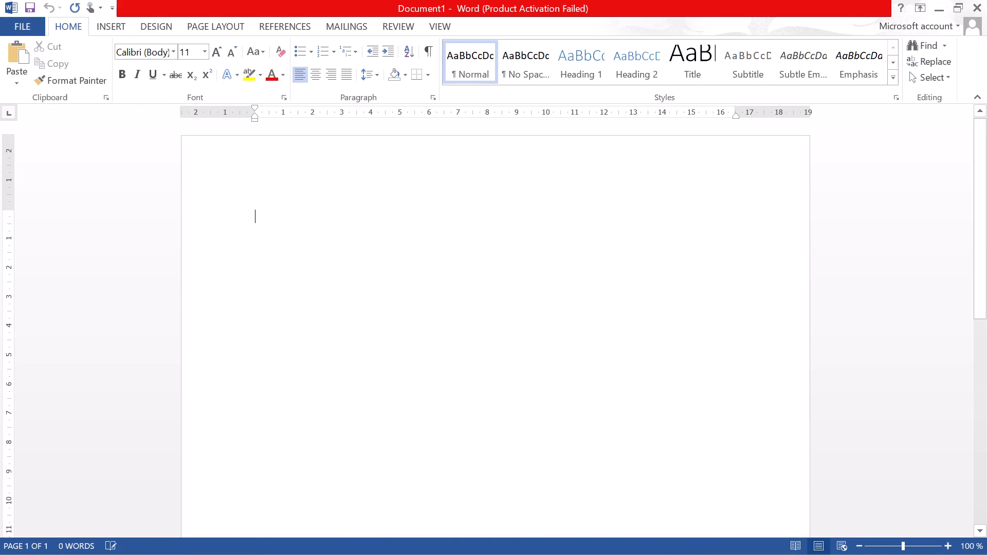
Copy the file name "Bright_Future_Company_Report_YourName", without its extension, from the first Part A instruction in the assignment document.
{"action": "key", "text": "ctrl+Tab"}
{"action": "key", "text": "ctrl+Tab"}
{"action": "key", "text": "ctrl+1"}
{"action": "key", "text": "alt+Tab"}
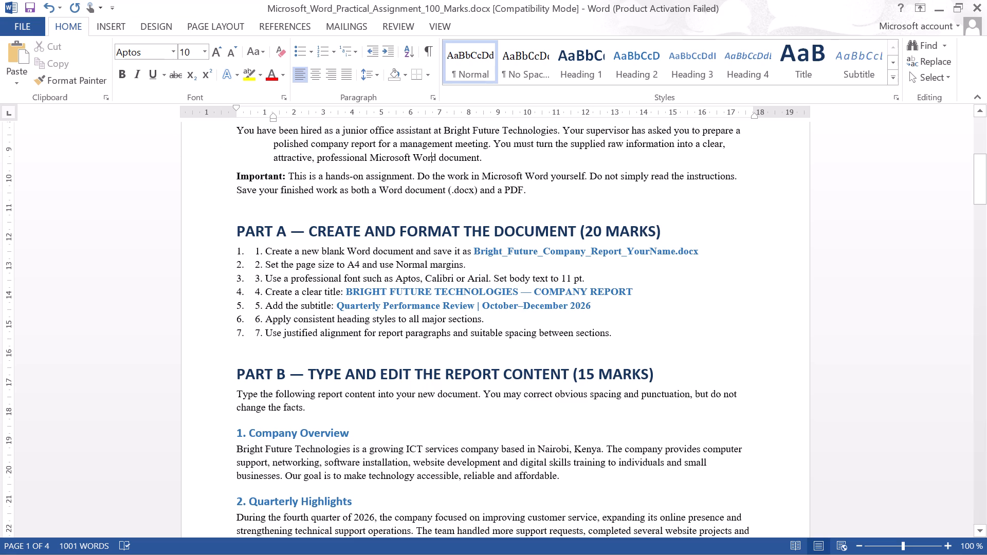
{"action": "key", "text": "alt+Tab"}
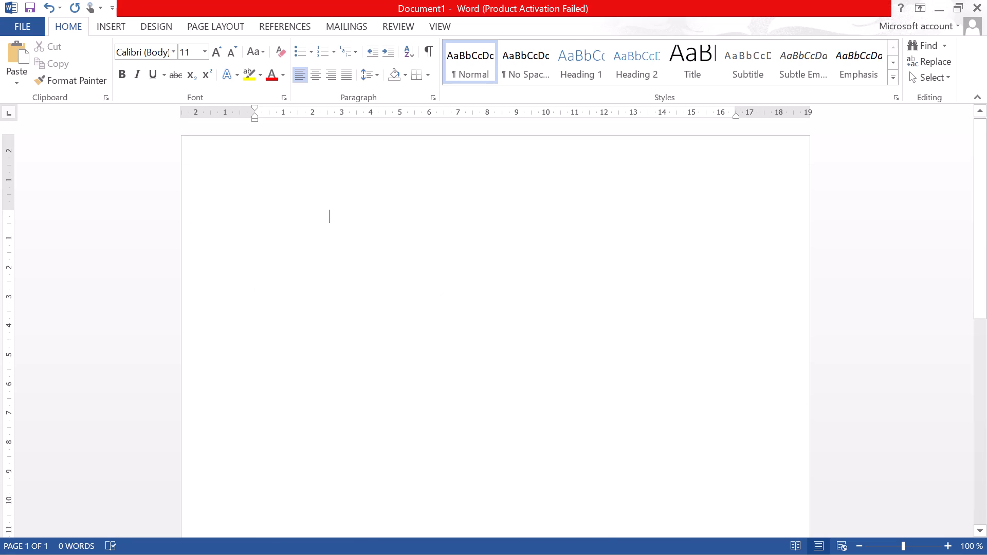
{"action": "key", "text": "alt+Tab"}
{"action": "scroll", "coordinate": [411, 190], "scroll_direction": "up", "scroll_amount": 1}
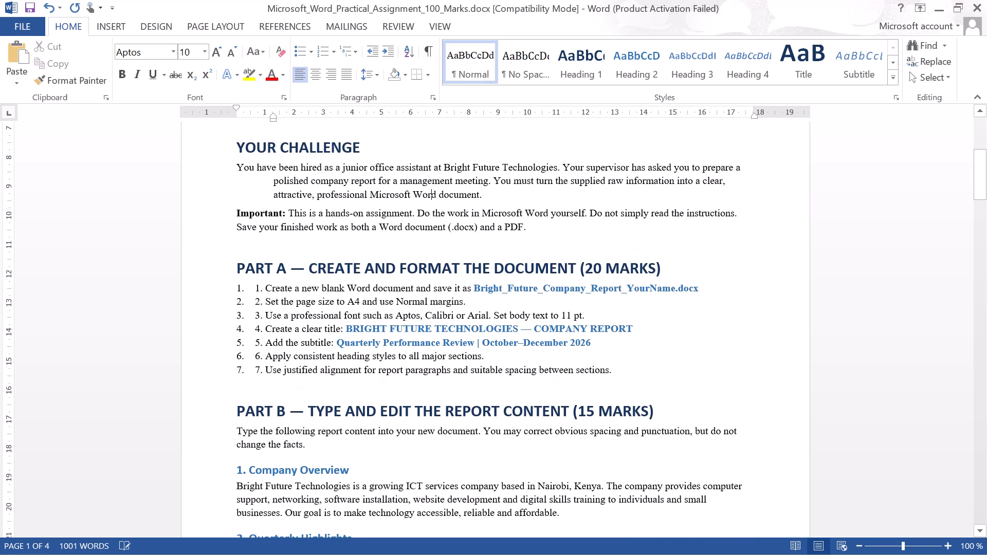
{"action": "scroll", "coordinate": [411, 194], "scroll_direction": "down", "scroll_amount": 1}
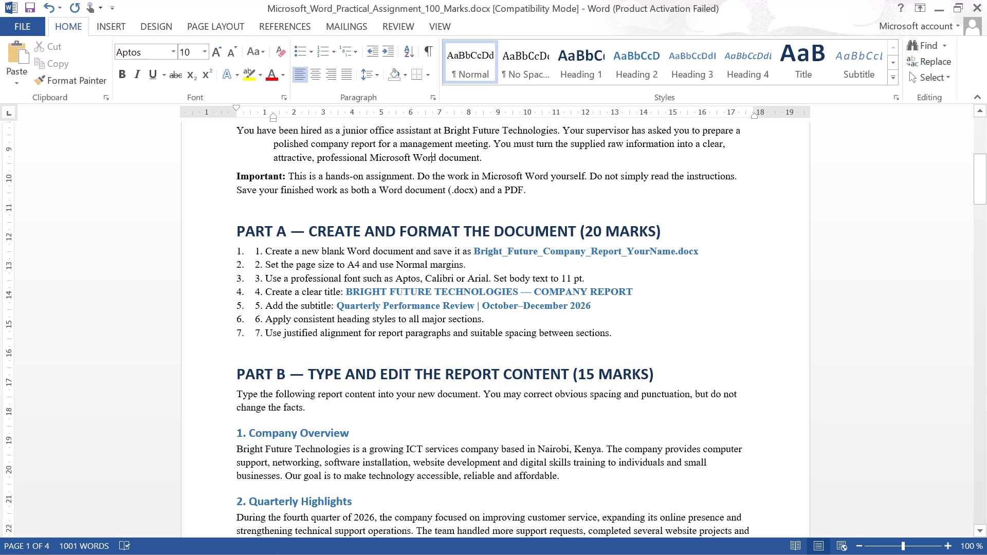
{"action": "left_click_drag", "start_coordinate": [473, 253], "coordinate": [624, 253]}
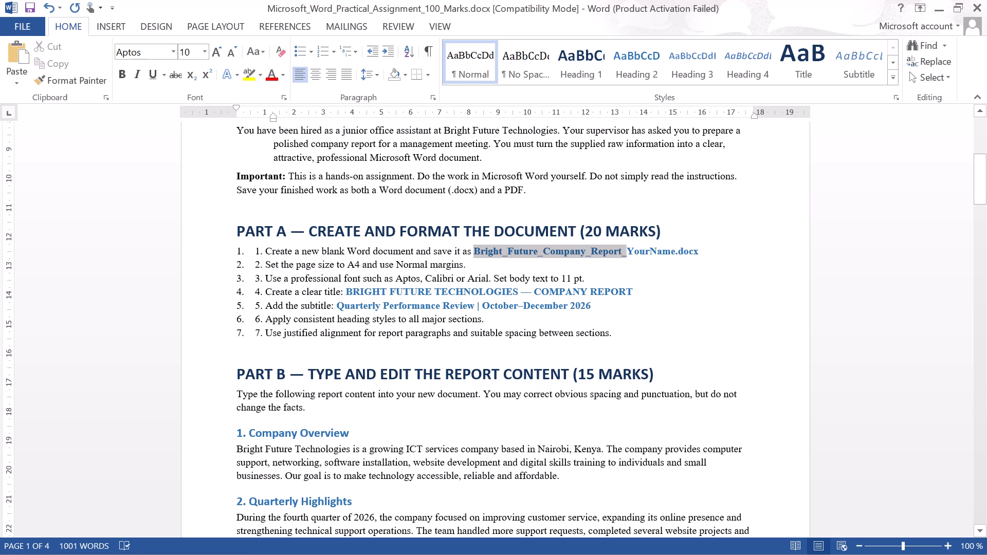
{"action": "left_click_drag", "start_coordinate": [624, 253], "coordinate": [660, 253]}
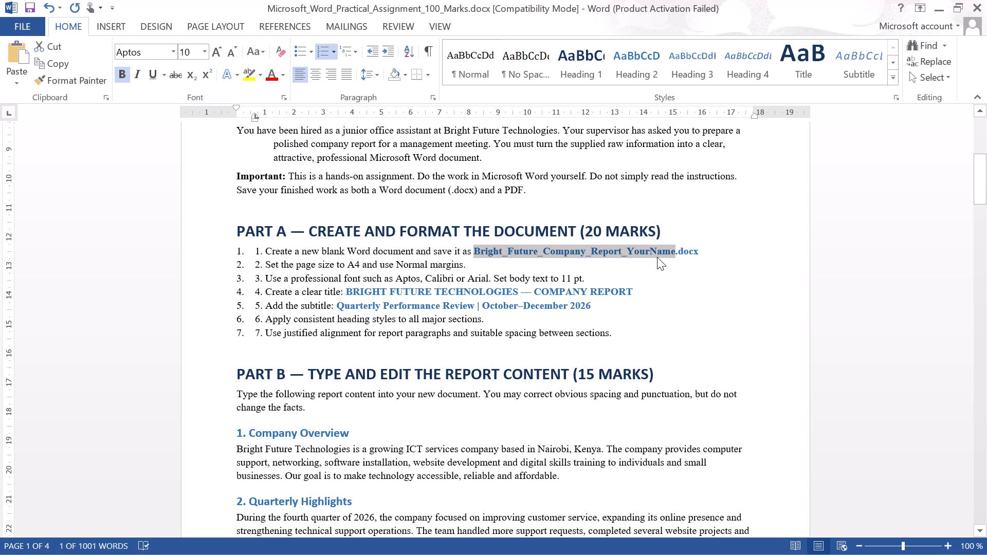
{"action": "key", "text": "ctrl+c"}
Save the new blank document to the Desktop as "Bright_Future_Company_Report_" followed by the candidate's name in place of "YourName".
{"action": "key", "text": "alt+Tab"}
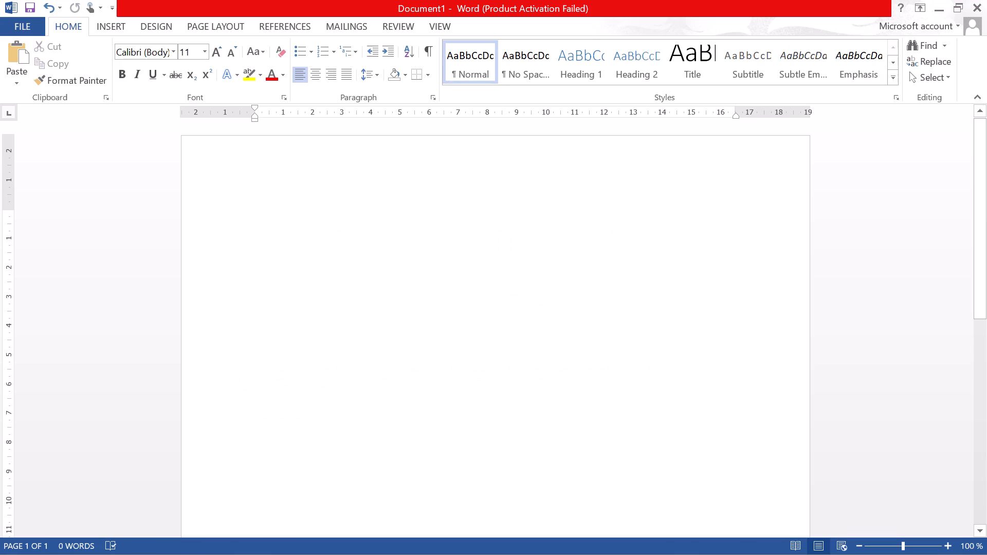
{"action": "key", "text": "ctrl+s"}
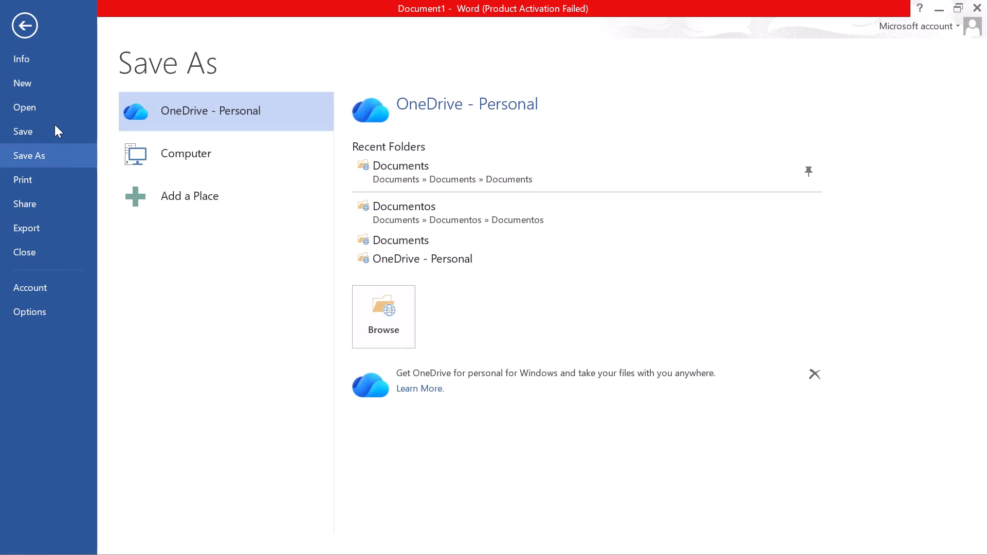
{"action": "left_click", "coordinate": [258, 165]}
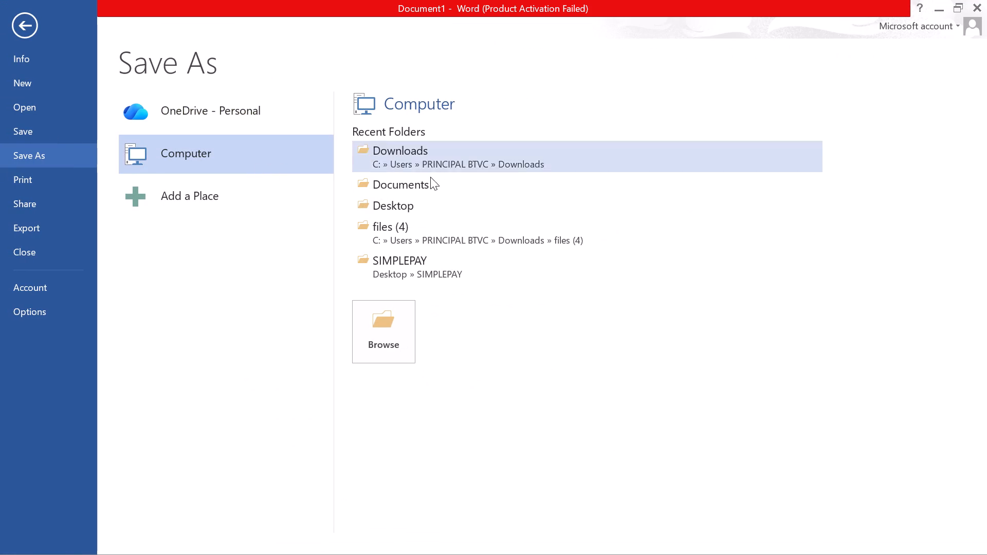
{"action": "left_click", "coordinate": [425, 210]}
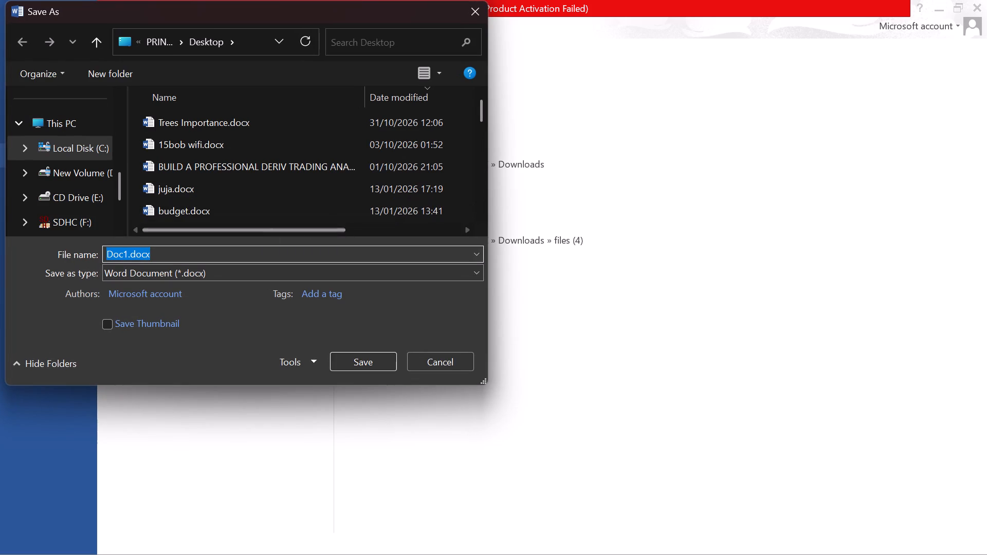
{"action": "key", "text": "ctrl+v"}
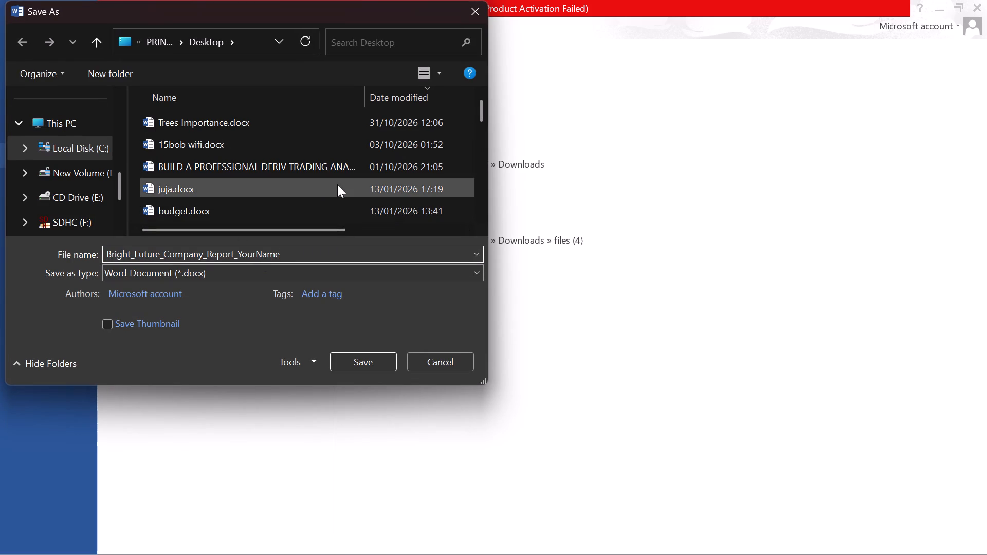
{"action": "key", "text": "BackSpace"}
{"action": "key", "text": "BackSpace"}
{"action": "key", "text": "BackSpace"}
{"action": "key", "text": "BackSpace"}
{"action": "key", "text": "BackSpace"}
{"action": "key", "text": "BackSpace"}
{"action": "key", "text": "BackSpace"}
{"action": "key", "text": "BackSpace"}
{"action": "type", "text": "ravel"}
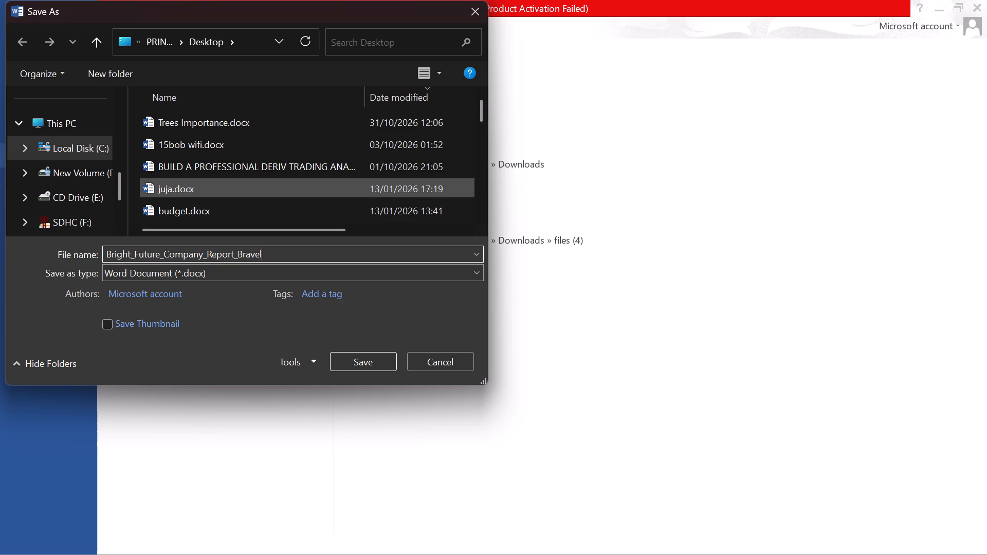
{"action": "key", "text": "space"}
{"action": "key", "text": "n"}
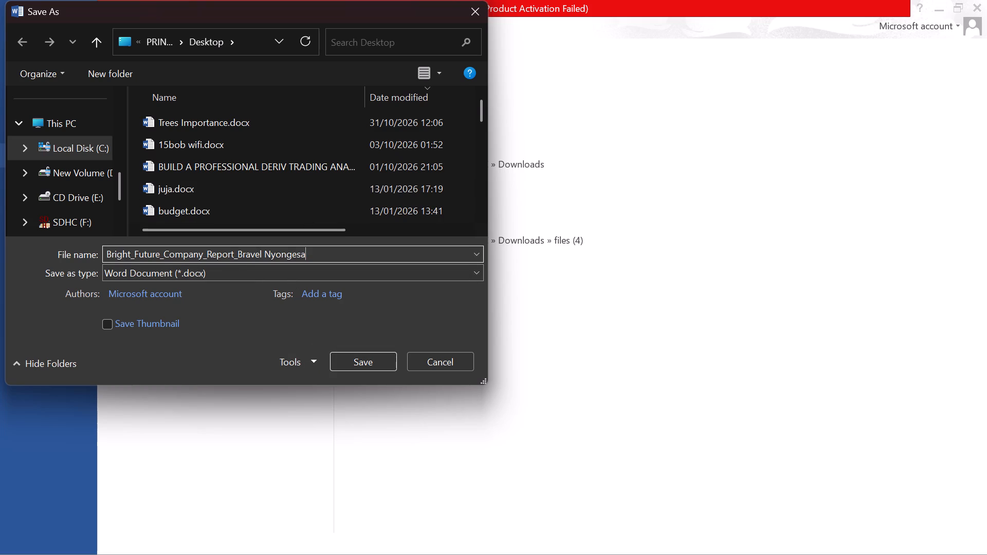
{"action": "left_click", "coordinate": [373, 369]}
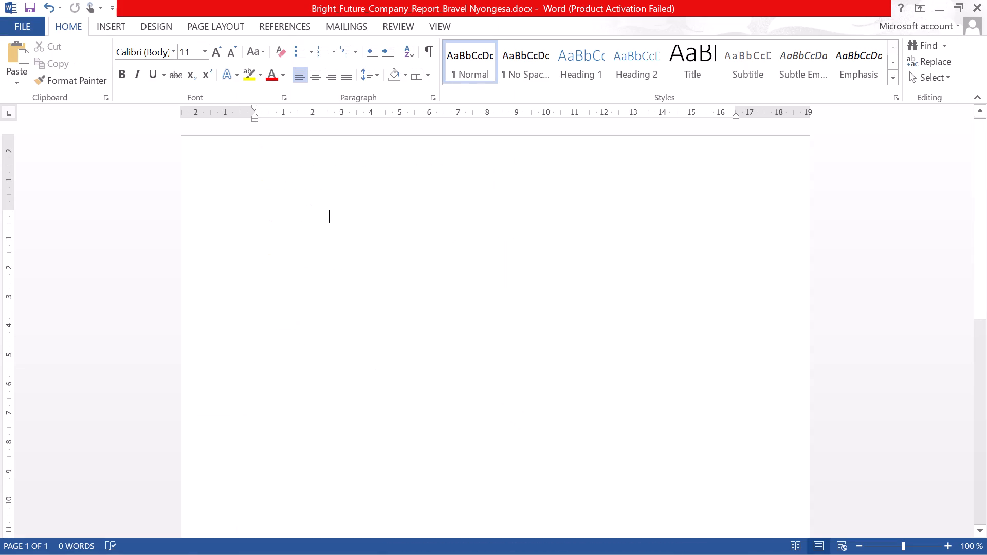
Check the second Part A instruction in the assignment and set the report document's page size to A4 (21 cm x 29.7 cm).
{"action": "key", "text": "alt+Tab"}
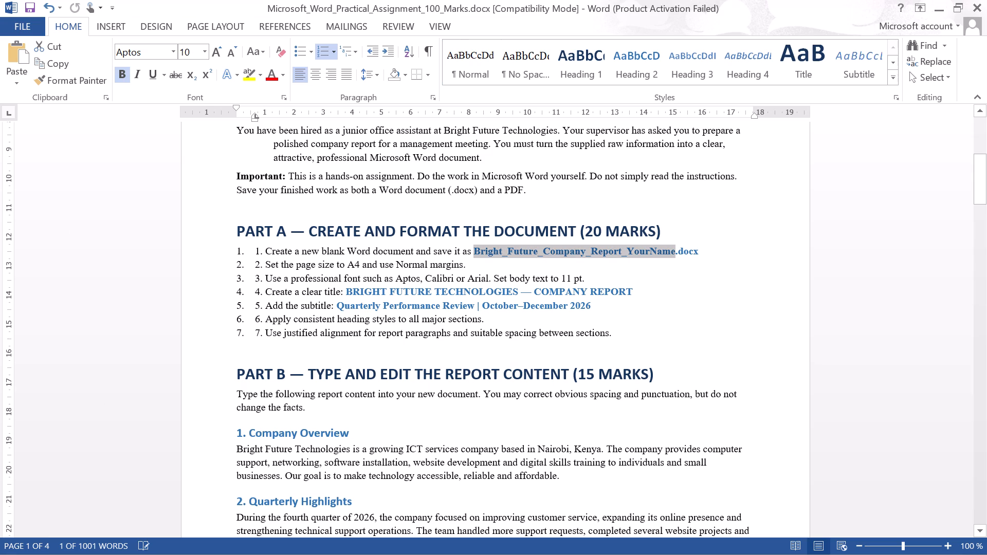
{"action": "left_click", "coordinate": [364, 269]}
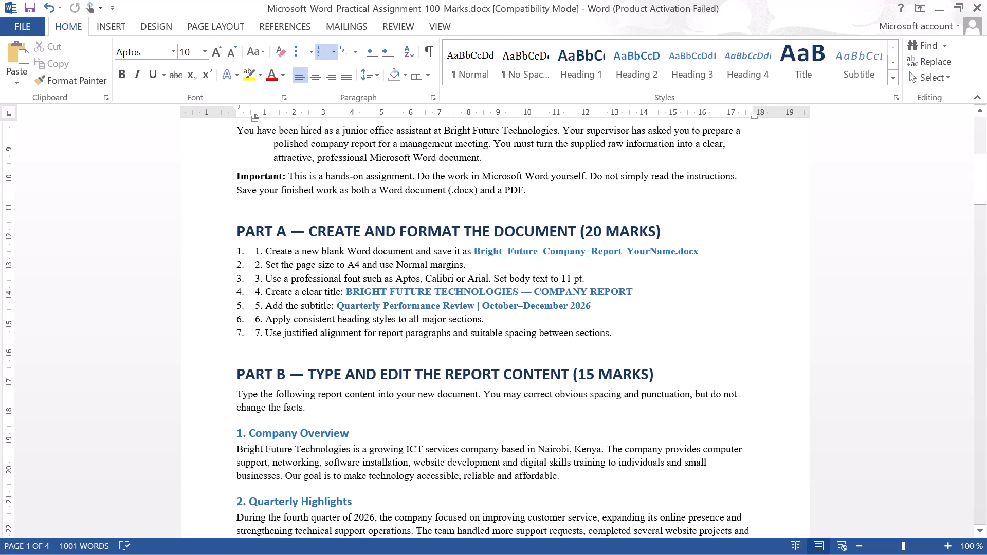
{"action": "key", "text": "alt+Tab"}
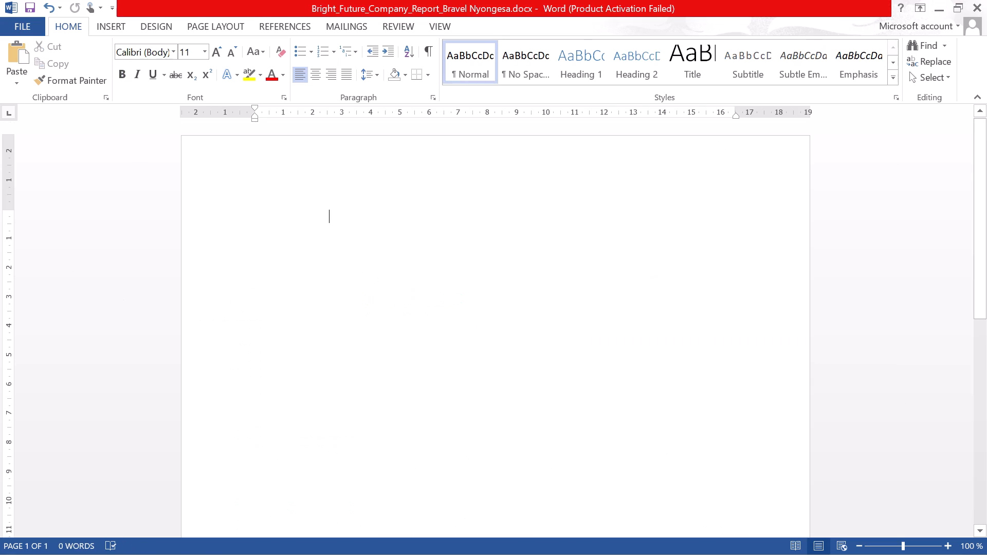
{"action": "left_click", "coordinate": [207, 26]}
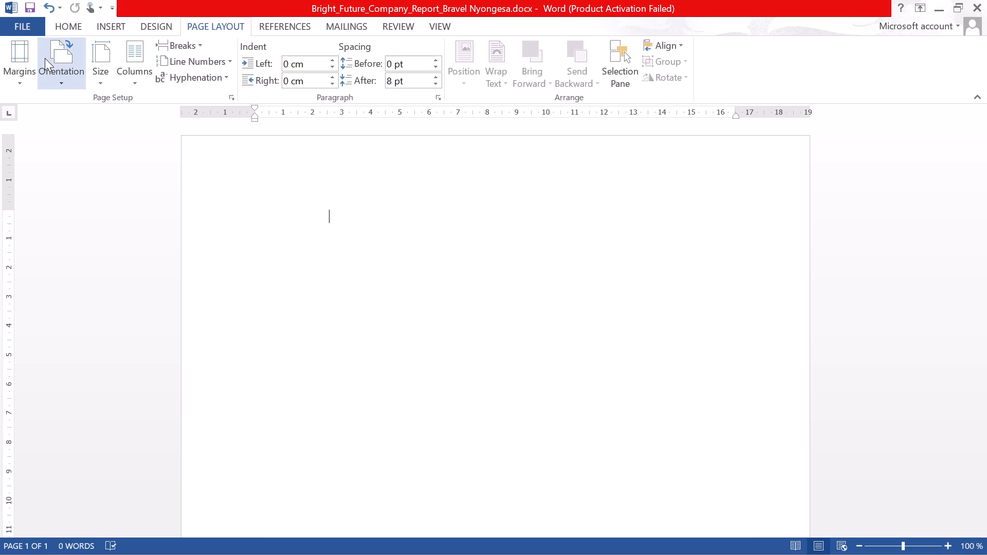
{"action": "key", "text": "alt+Tab"}
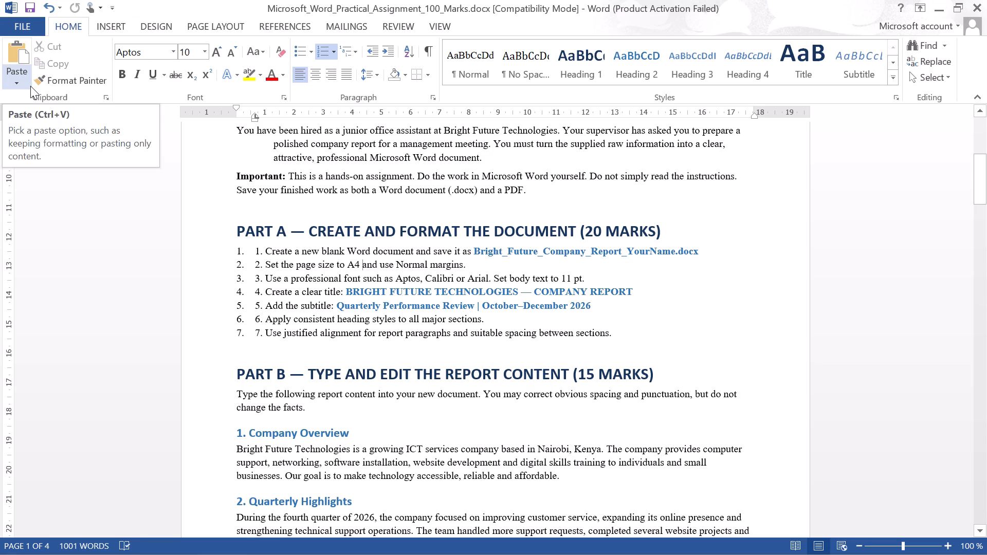
{"action": "key", "text": "alt+Tab"}
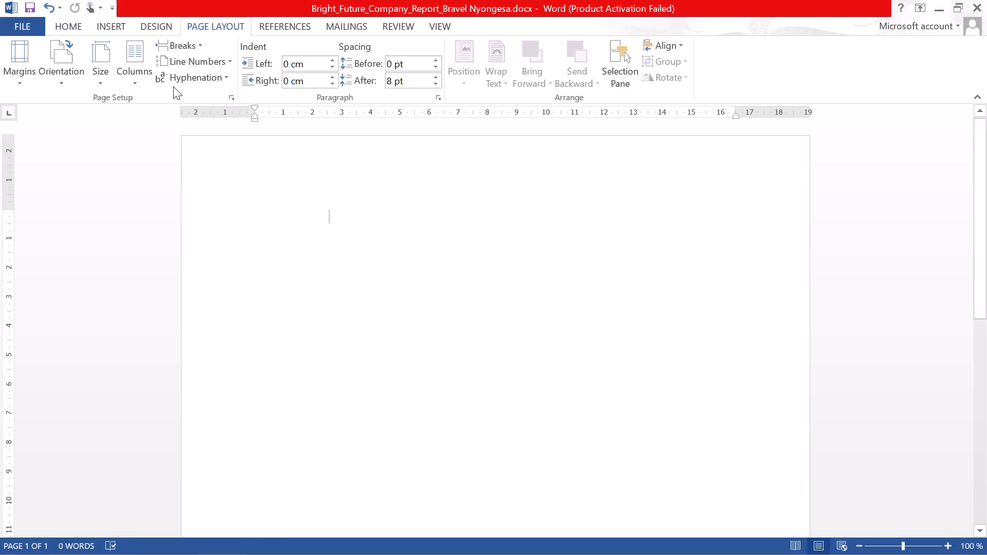
{"action": "left_click", "coordinate": [100, 83]}
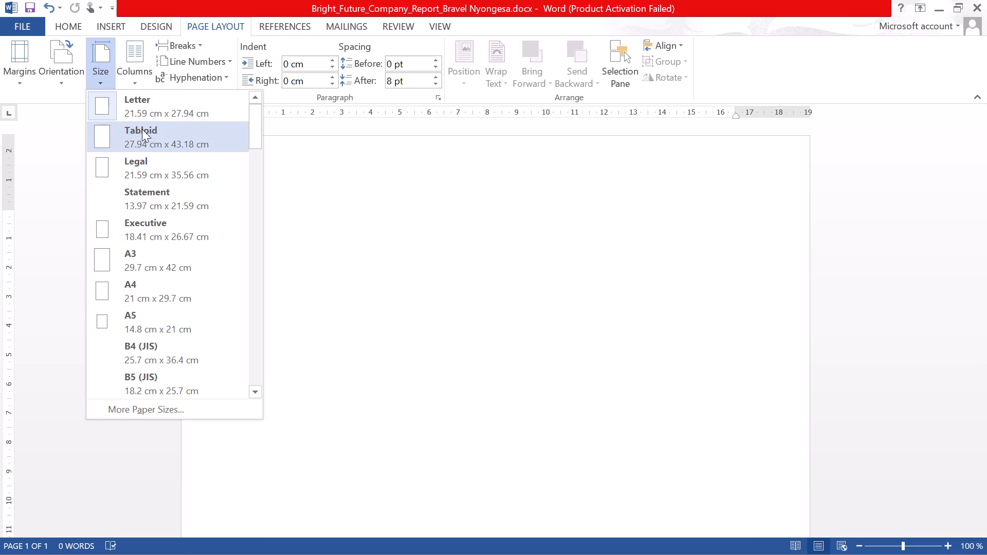
{"action": "left_click", "coordinate": [120, 294]}
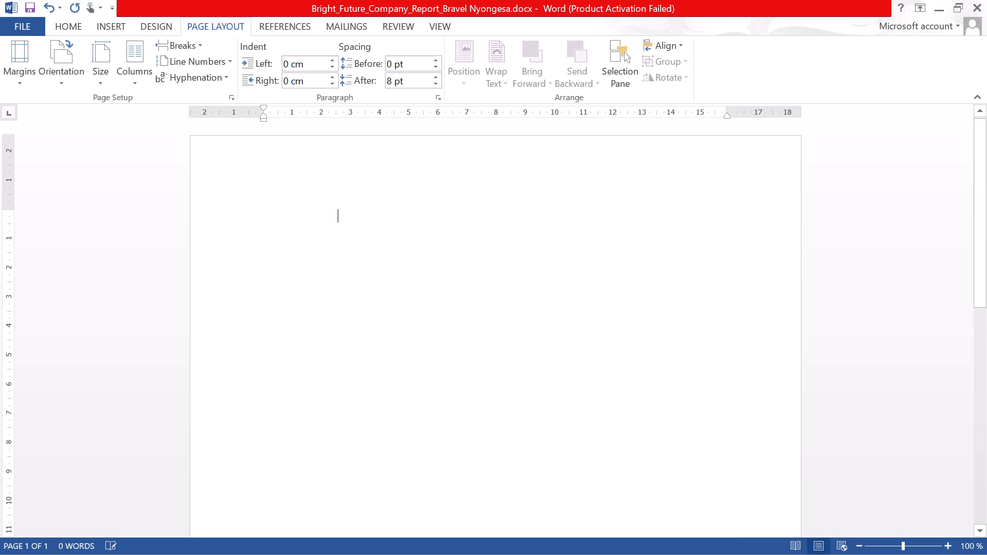
Recheck the margin requirement in the assignment and apply Normal margins to the report document.
{"action": "key", "text": "alt+Tab"}
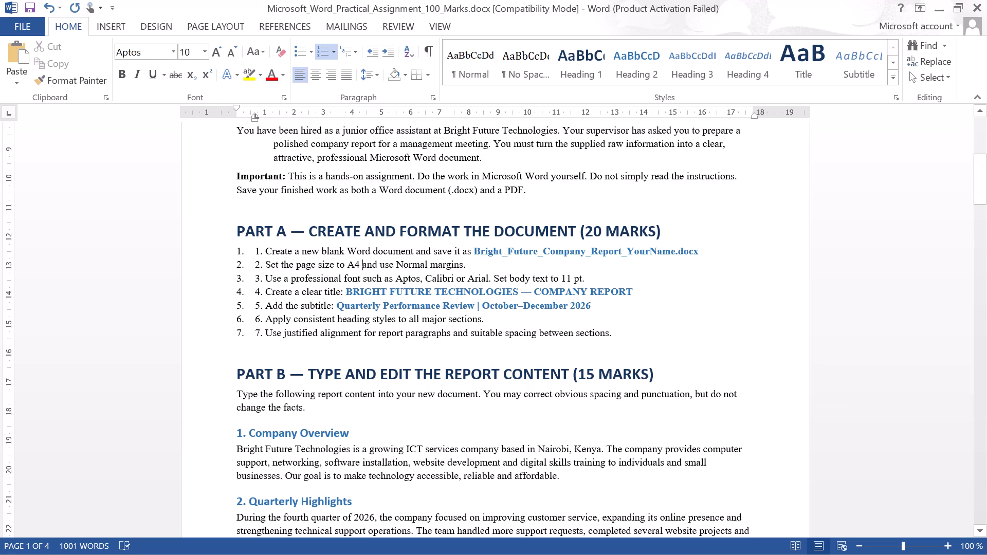
{"action": "key", "text": "alt+Tab"}
{"action": "left_click", "coordinate": [25, 82]}
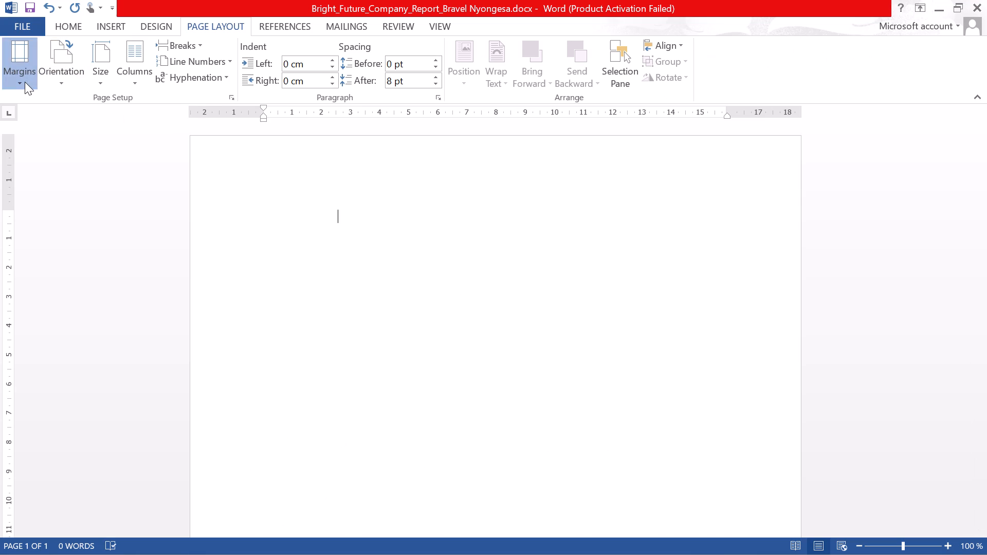
{"action": "left_click", "coordinate": [59, 123]}
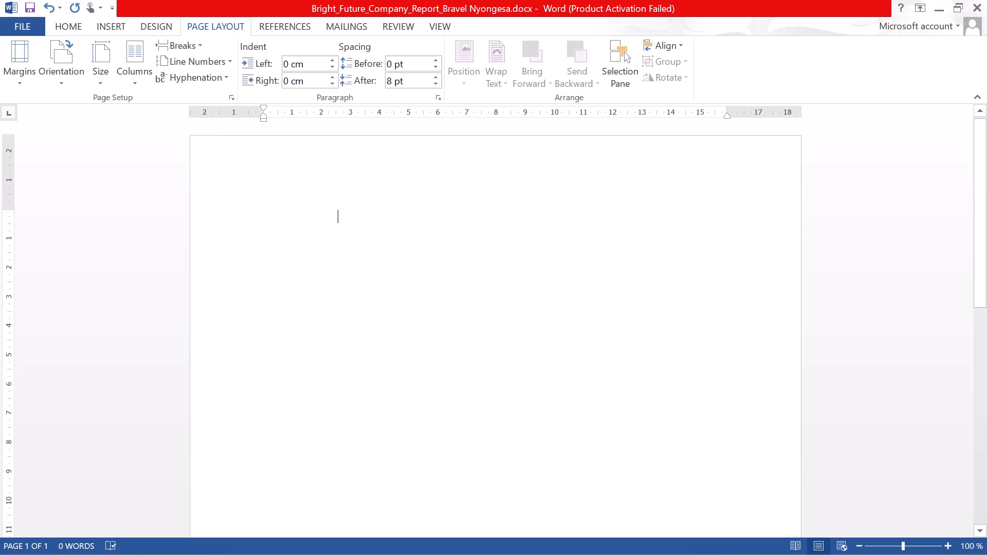
Save the report document with its new page setup.
{"action": "key", "text": "ctrl+s"}
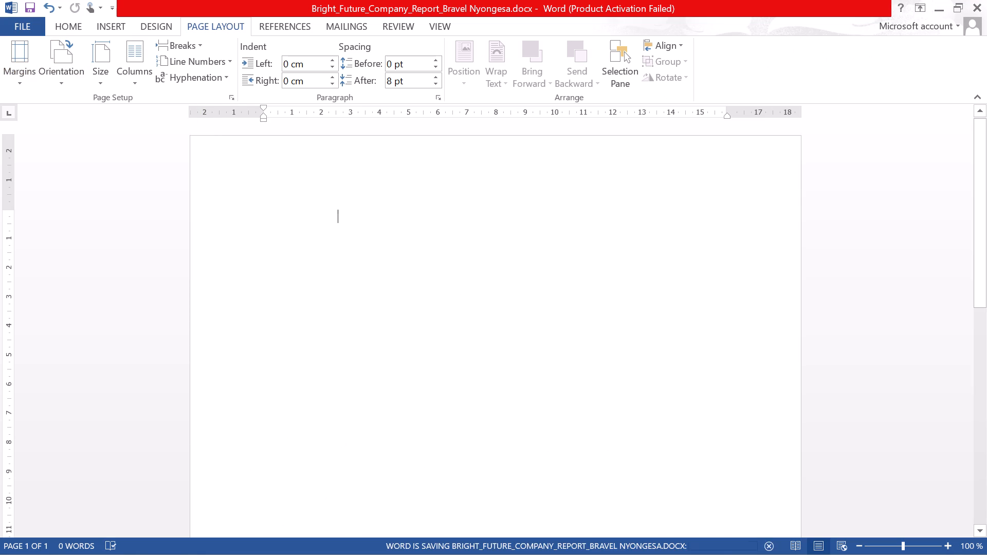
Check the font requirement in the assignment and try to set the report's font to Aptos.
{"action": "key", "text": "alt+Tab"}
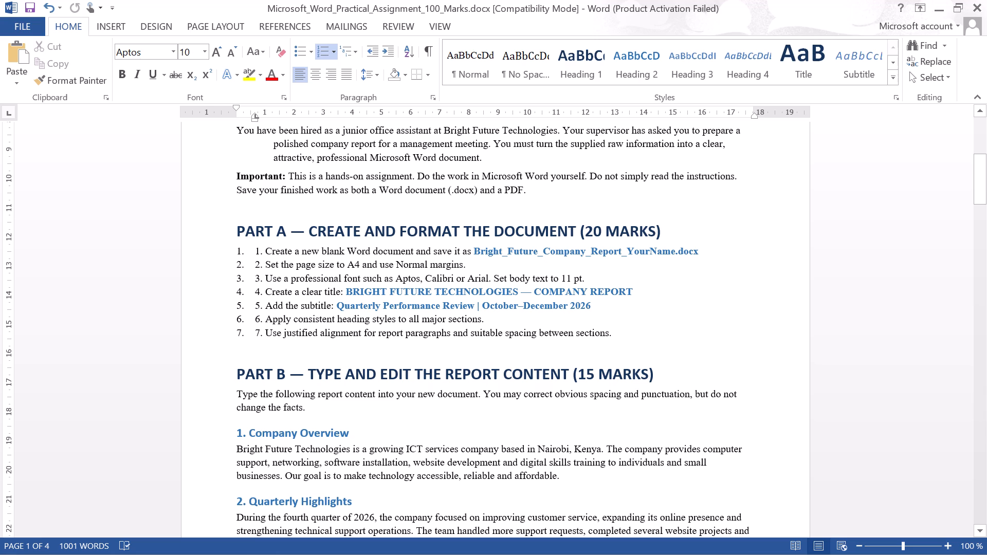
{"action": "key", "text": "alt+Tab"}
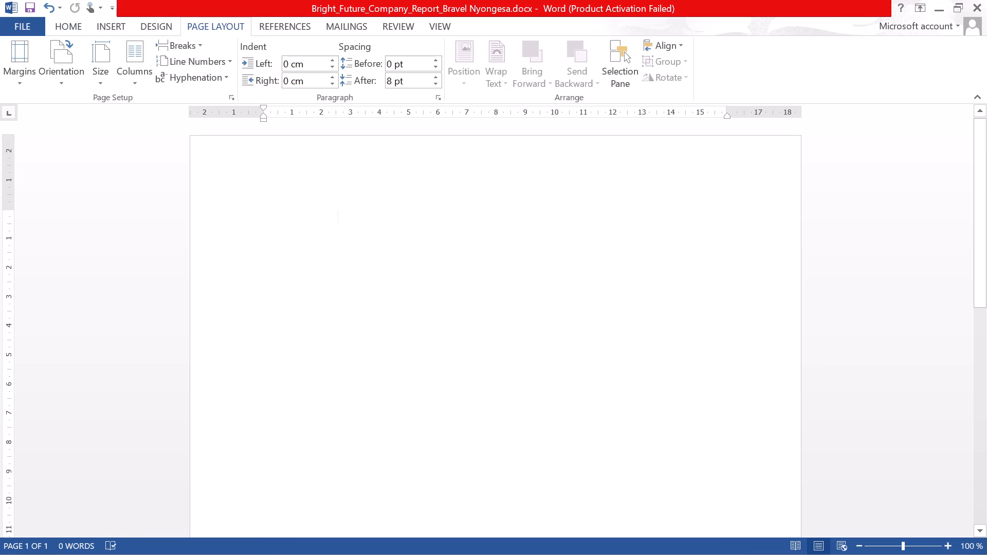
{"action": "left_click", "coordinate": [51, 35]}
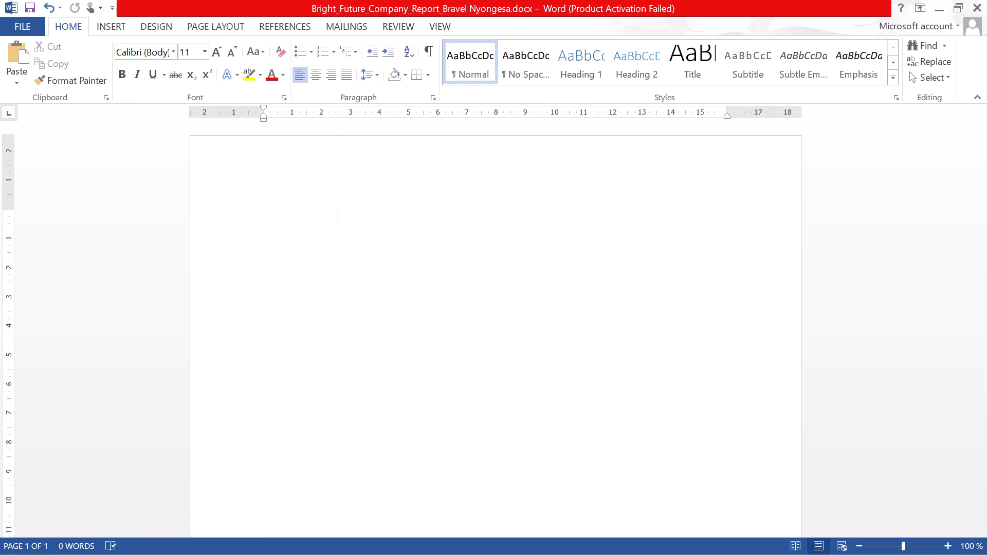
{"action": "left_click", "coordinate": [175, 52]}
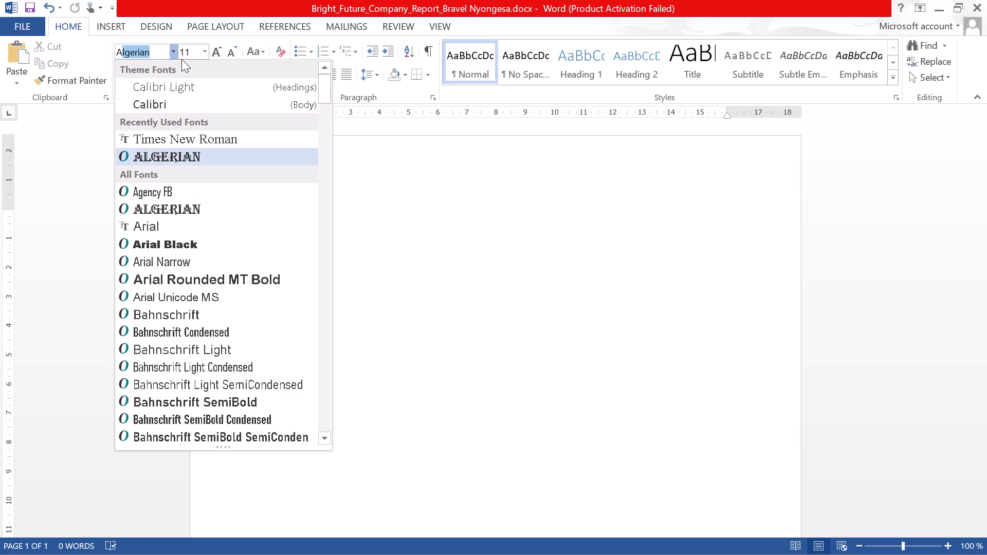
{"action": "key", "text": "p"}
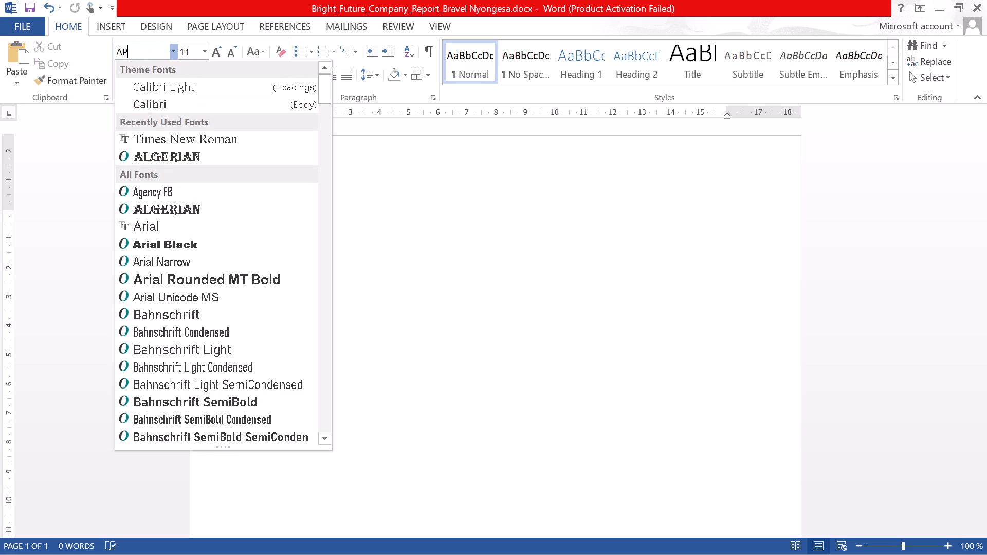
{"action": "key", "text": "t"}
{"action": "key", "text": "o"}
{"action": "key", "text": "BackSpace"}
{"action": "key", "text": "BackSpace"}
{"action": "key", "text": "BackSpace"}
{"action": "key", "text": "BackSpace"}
Recheck the allowed fonts in the assignment's third Part A instruction and set the report's font to Arial.
{"action": "key", "text": "alt+Tab"}
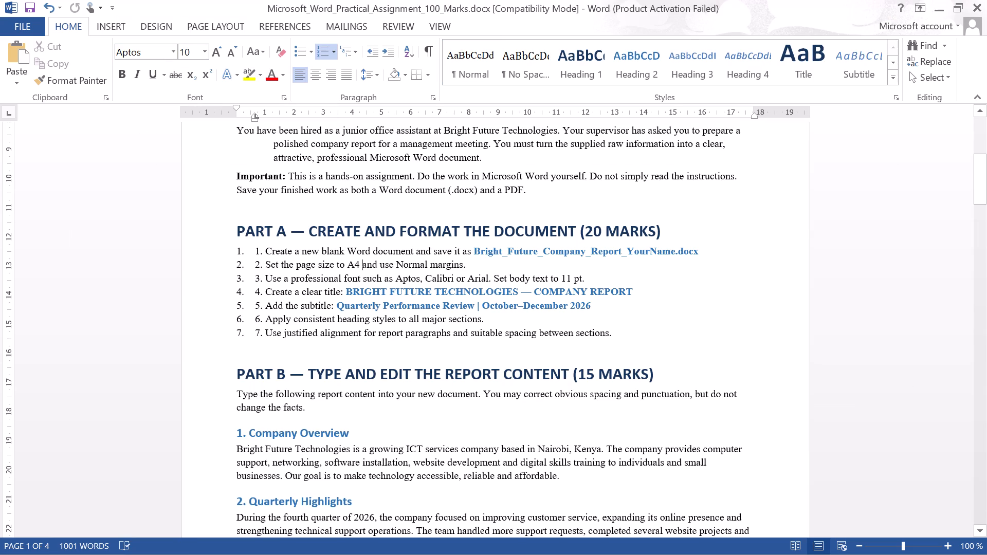
{"action": "key", "text": "alt+Tab"}
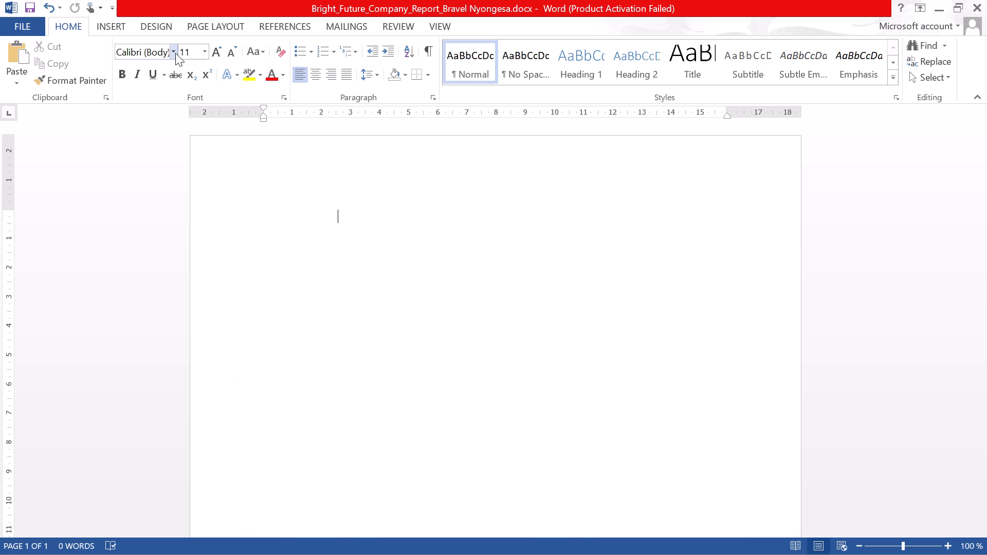
{"action": "left_click", "coordinate": [175, 53]}
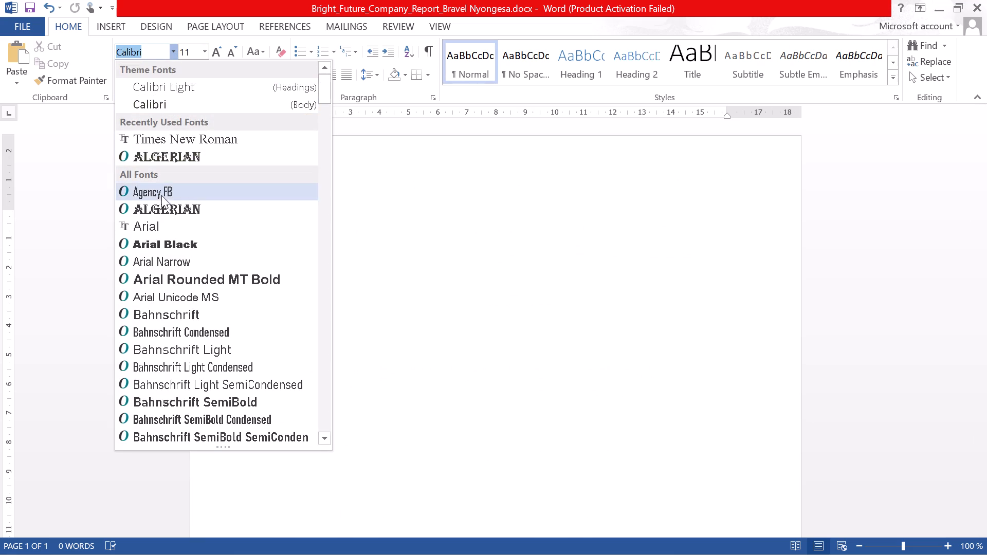
{"action": "left_click", "coordinate": [170, 220]}
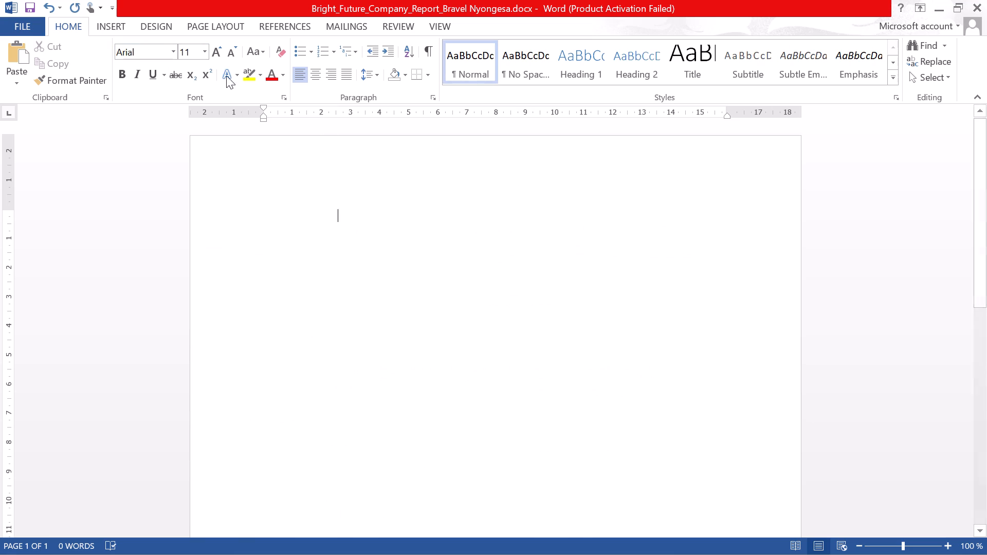
Check the body text size requirement in the assignment, set the report's text size to 11 pt and save the report.
{"action": "key", "text": "alt+Tab"}
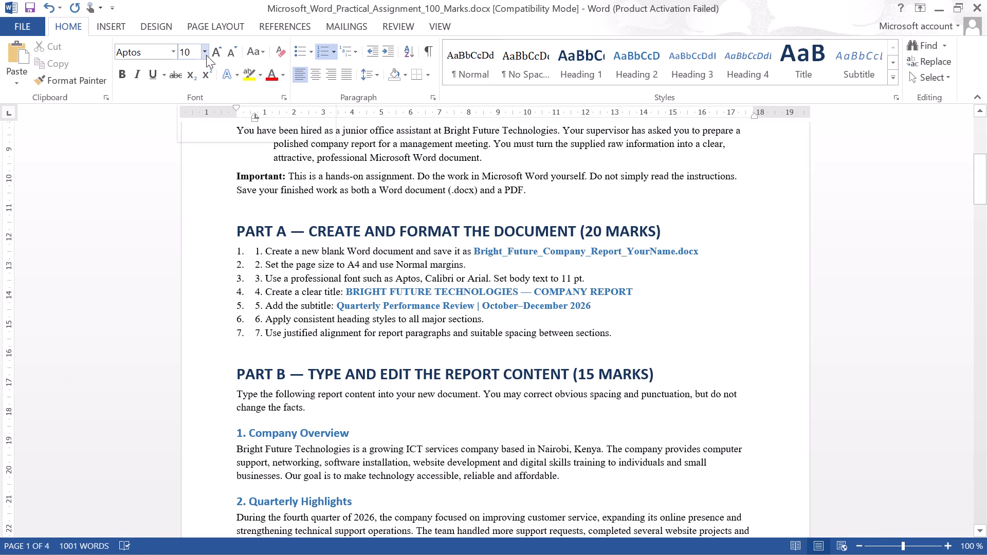
{"action": "key", "text": "alt+Tab"}
{"action": "left_click", "coordinate": [216, 60]}
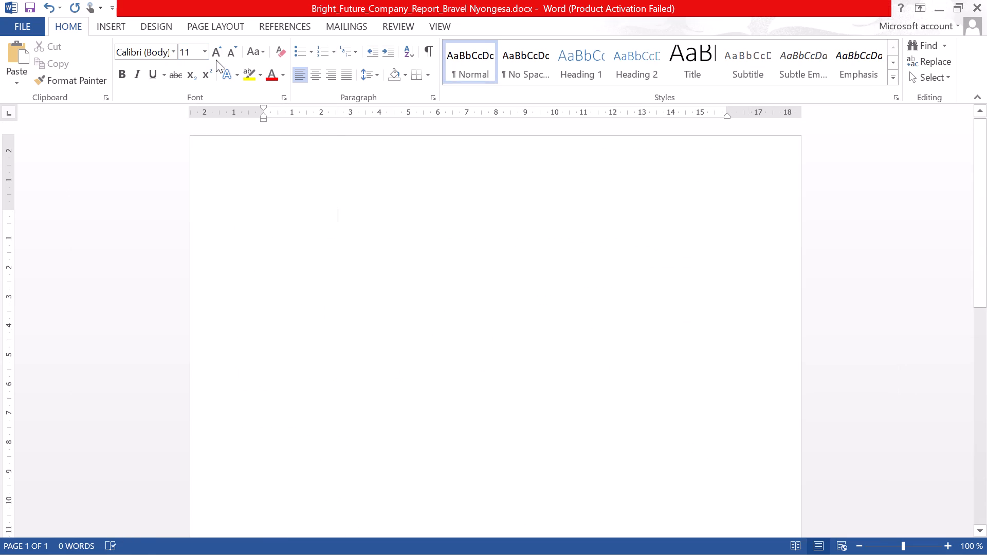
{"action": "left_click", "coordinate": [215, 53]}
{"action": "left_click", "coordinate": [230, 58]}
{"action": "key", "text": "ctrl+s"}
Following the fourth Part A instruction, enter the title "BRIGHT FUTURE TECNOLOGIES__COMPANY REPORT" on the report's first line.
{"action": "key", "text": "alt+Tab"}
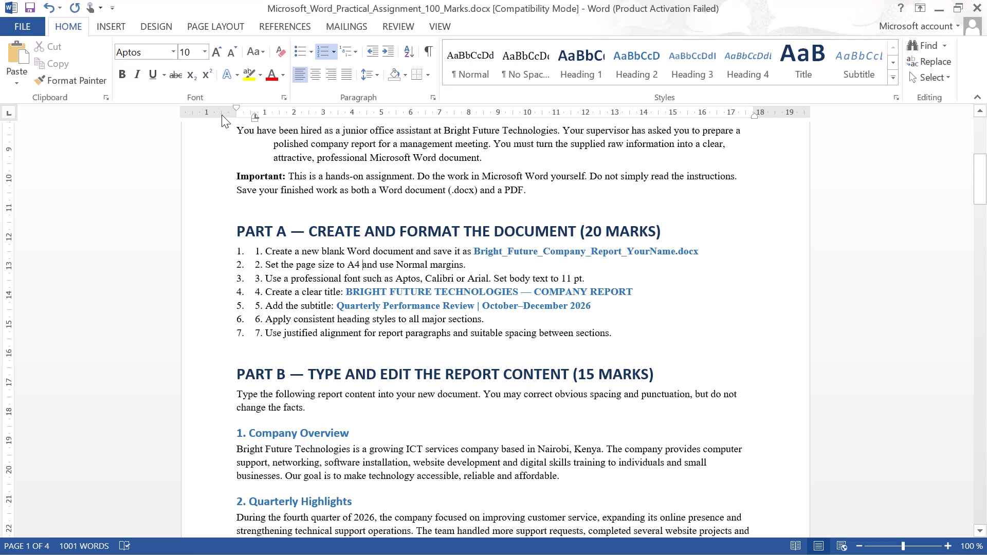
{"action": "scroll", "coordinate": [368, 255], "scroll_direction": "down", "scroll_amount": 1}
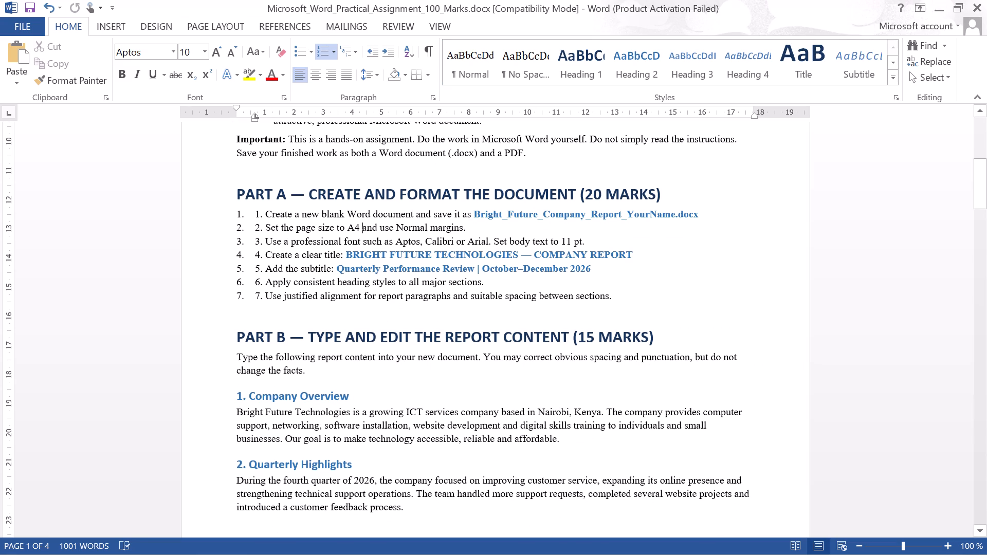
{"action": "key", "text": "alt+Tab"}
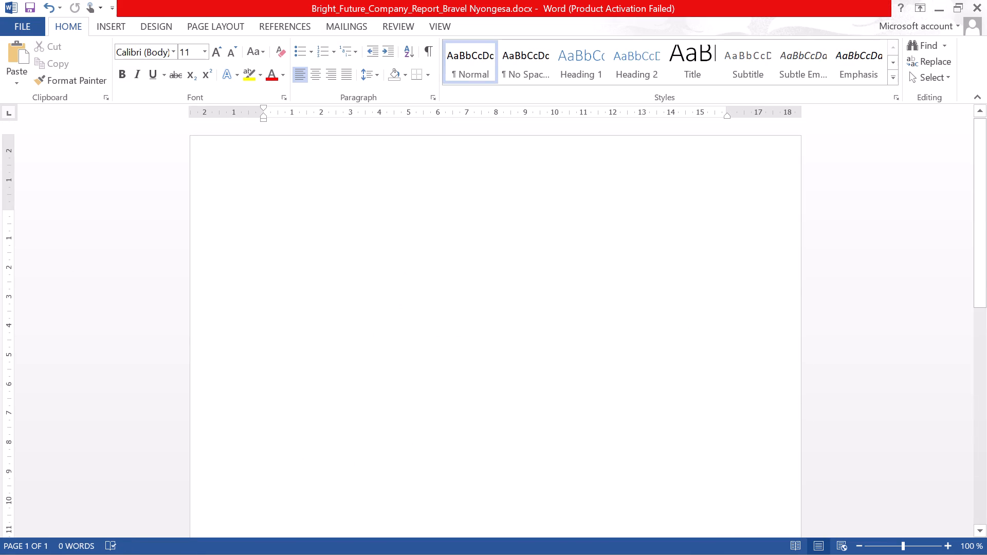
{"action": "type", "text": "BRIGHT FURU"}
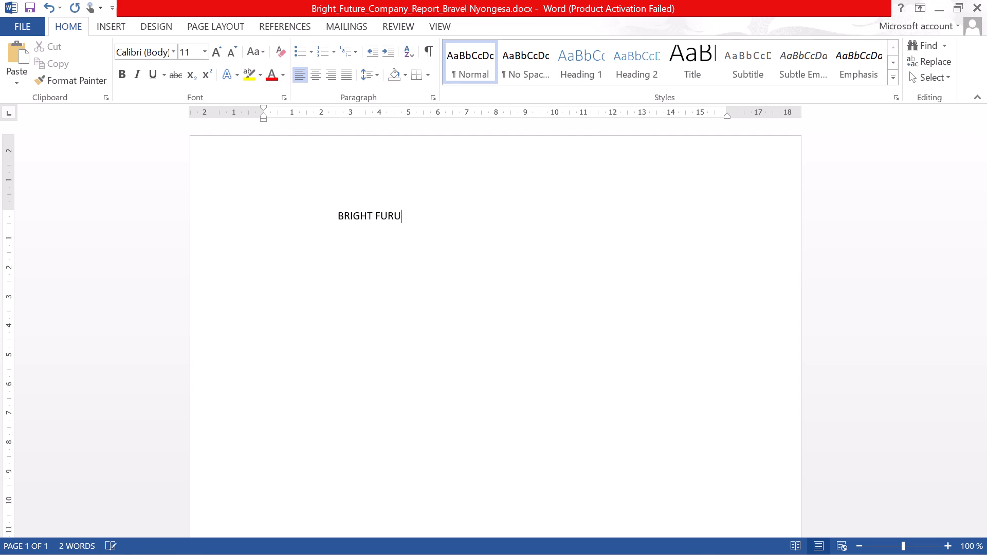
{"action": "key", "text": "BackSpace"}
{"action": "key", "text": "BackSpace"}
{"action": "type", "text": "TURE TECNOLO"}
{"action": "type", "text": "GIES"}
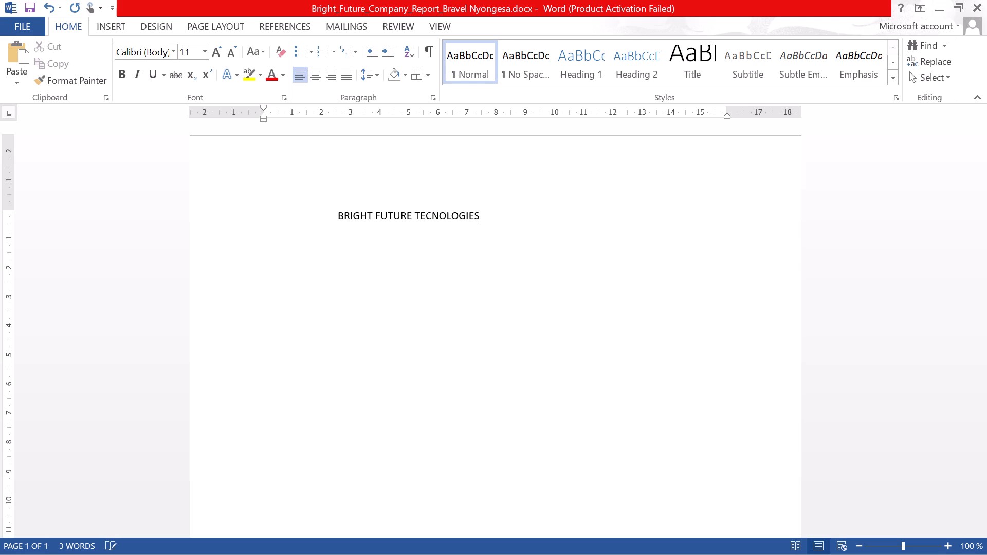
{"action": "key", "text": "alt+Tab"}
{"action": "key", "text": "alt+Tab"}
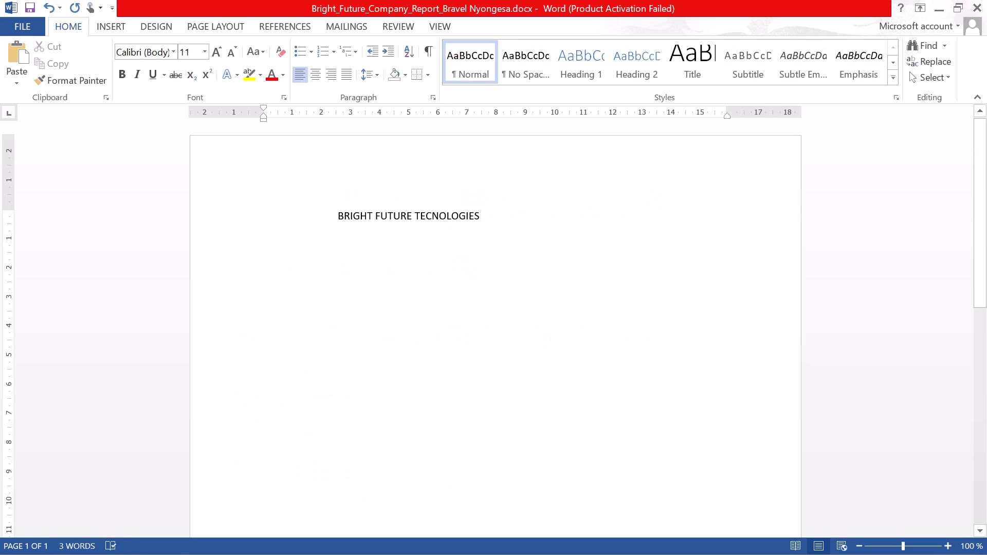
{"action": "type", "text": "__"}
{"action": "type", "text": "COMPANY"}
{"action": "key", "text": "alt+Tab"}
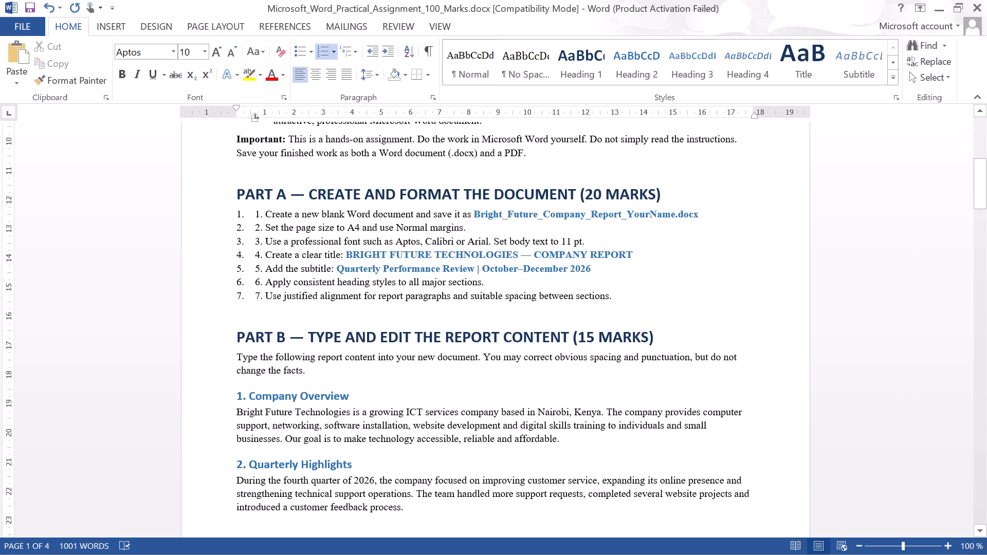
{"action": "key", "text": "alt+Tab"}
{"action": "key", "text": "space"}
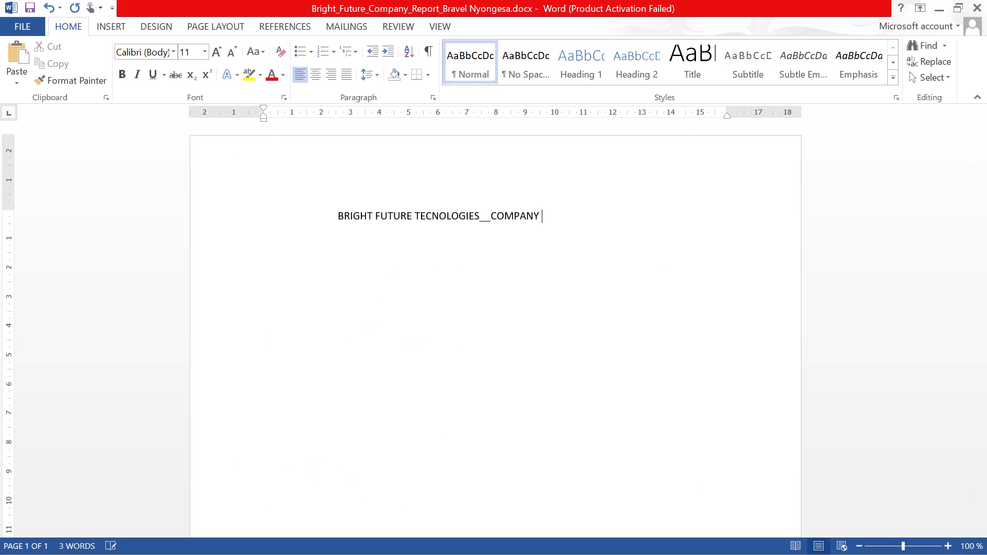
{"action": "type", "text": "REPORT"}
Make the report title bold, centre it and save the report.
{"action": "key", "text": "ctrl+a"}
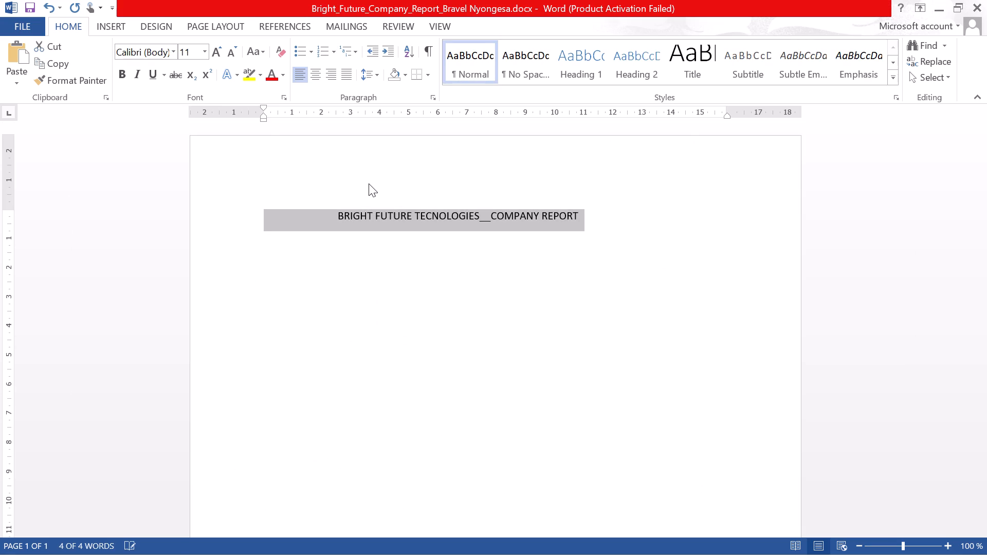
{"action": "key", "text": "ctrl+b"}
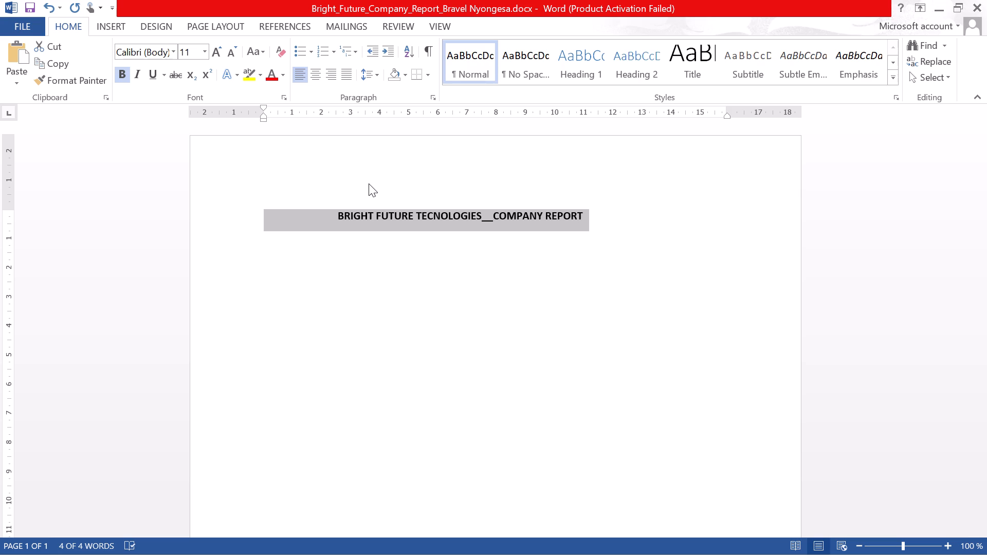
{"action": "key", "text": "ctrl+e"}
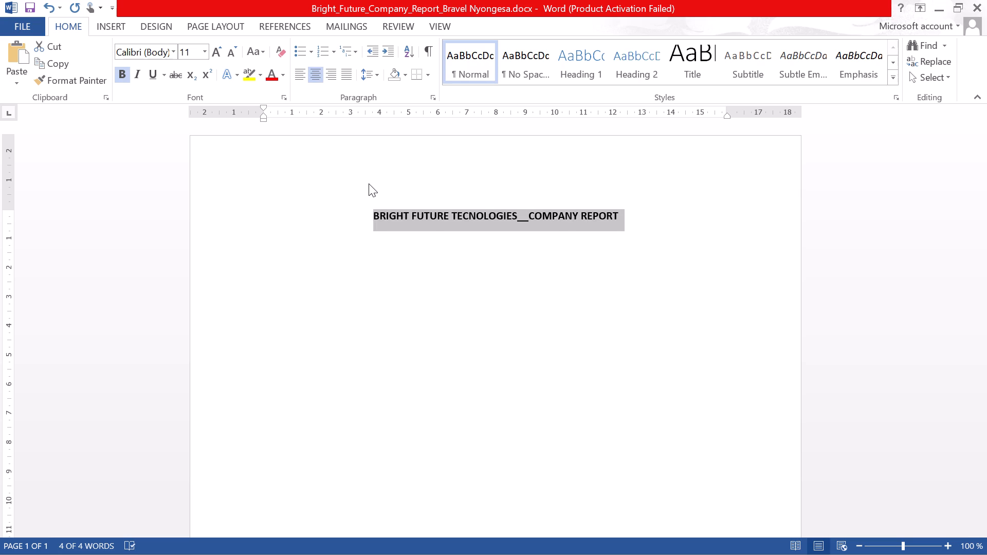
{"action": "key", "text": "ctrl+s"}
Following the fifth Part A instruction, start a left-aligned line below the title and enter "Quarterly Performance Review|".
{"action": "key", "text": "Return"}
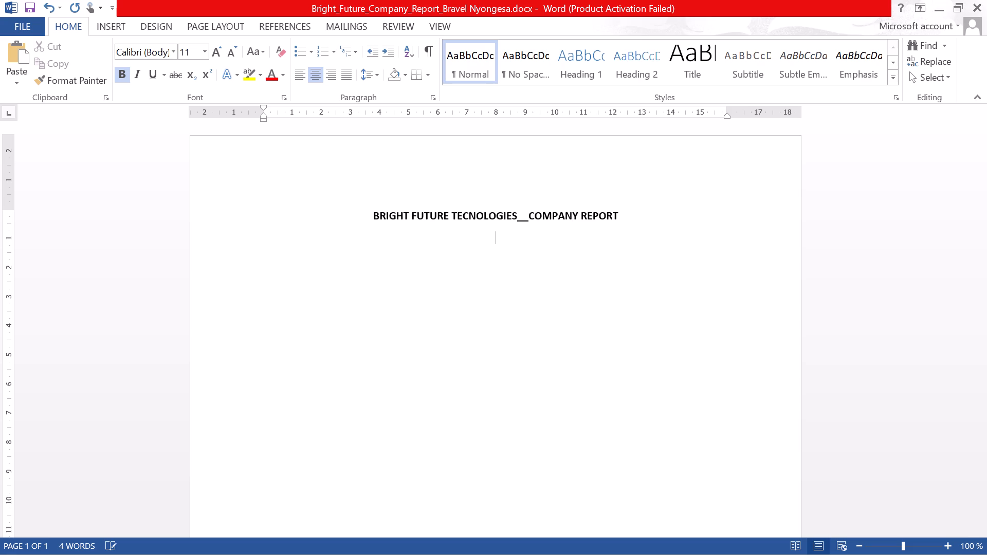
{"action": "key", "text": "ctrl+l"}
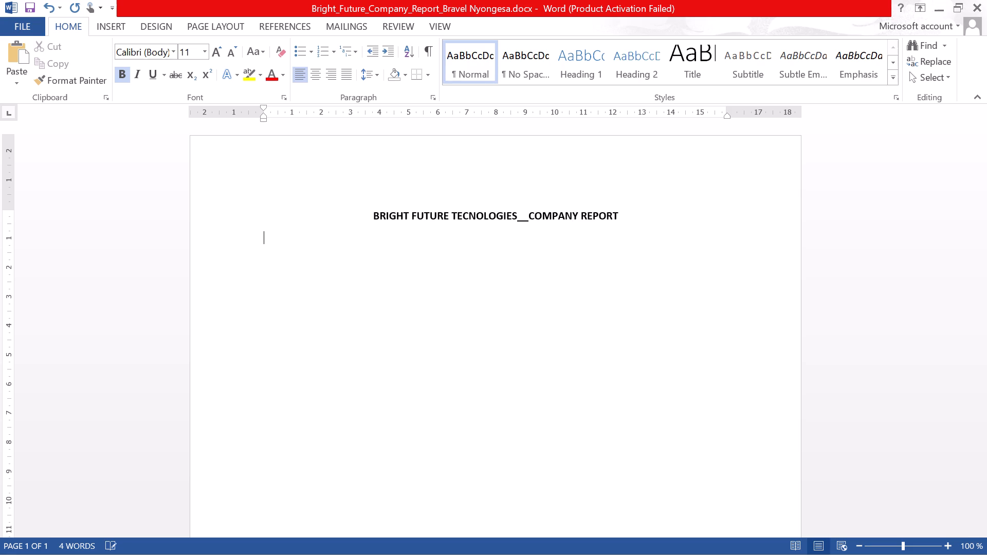
{"action": "key", "text": "alt+Tab"}
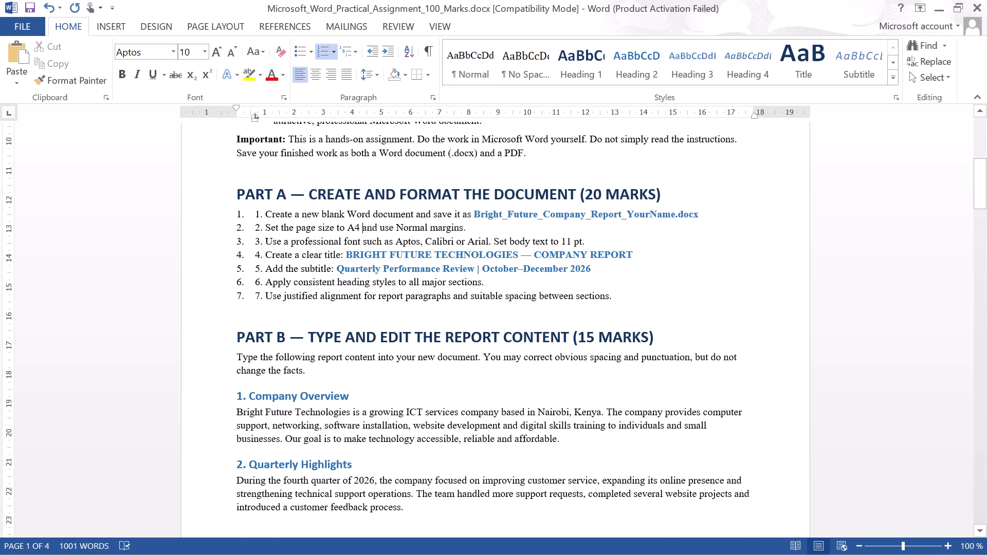
{"action": "key", "text": "alt+Tab"}
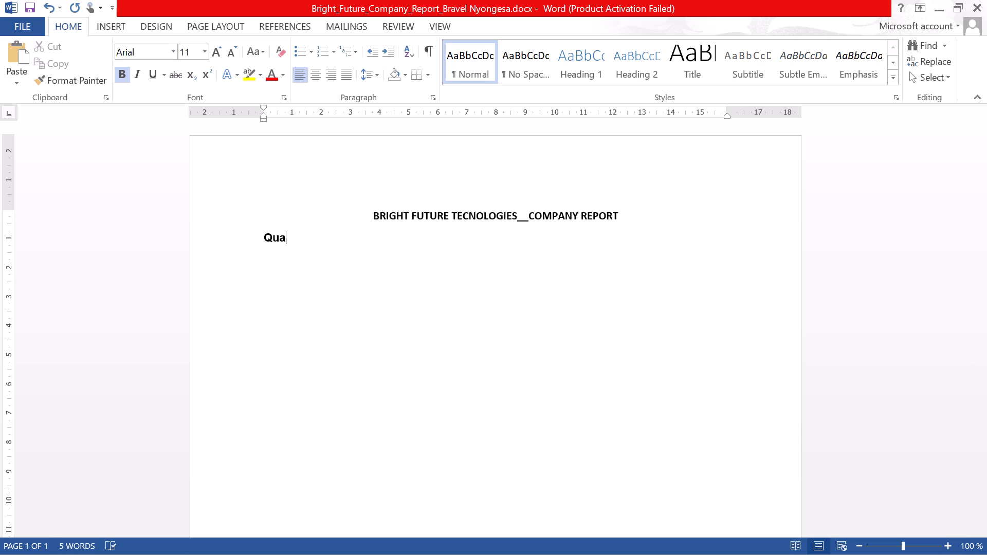
{"action": "type", "text": "rter"}
{"action": "type", "text": "ly"}
{"action": "key", "text": "space"}
{"action": "key", "text": "alt+Tab"}
{"action": "key", "text": "alt+Tab"}
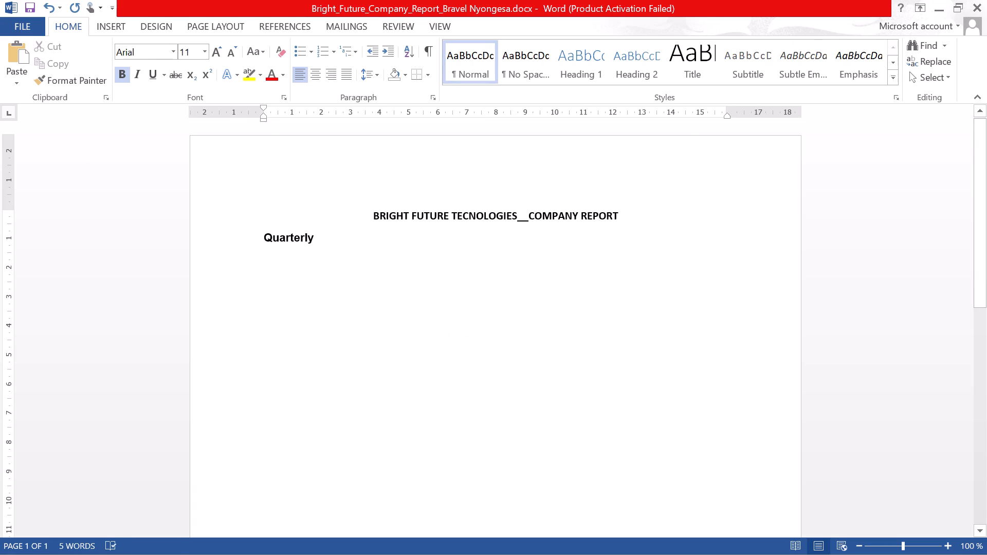
{"action": "type", "text": "Per"}
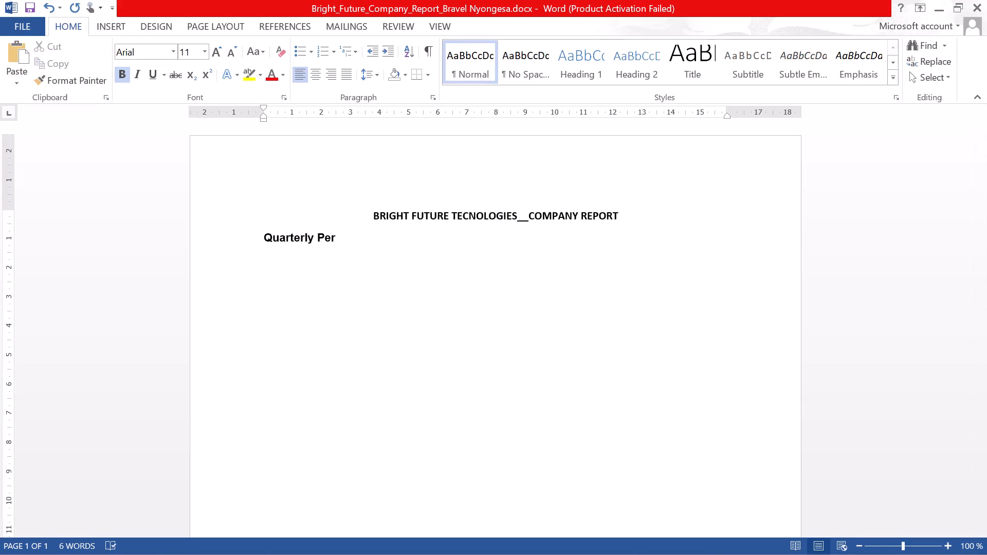
{"action": "type", "text": "formance"}
{"action": "key", "text": "space"}
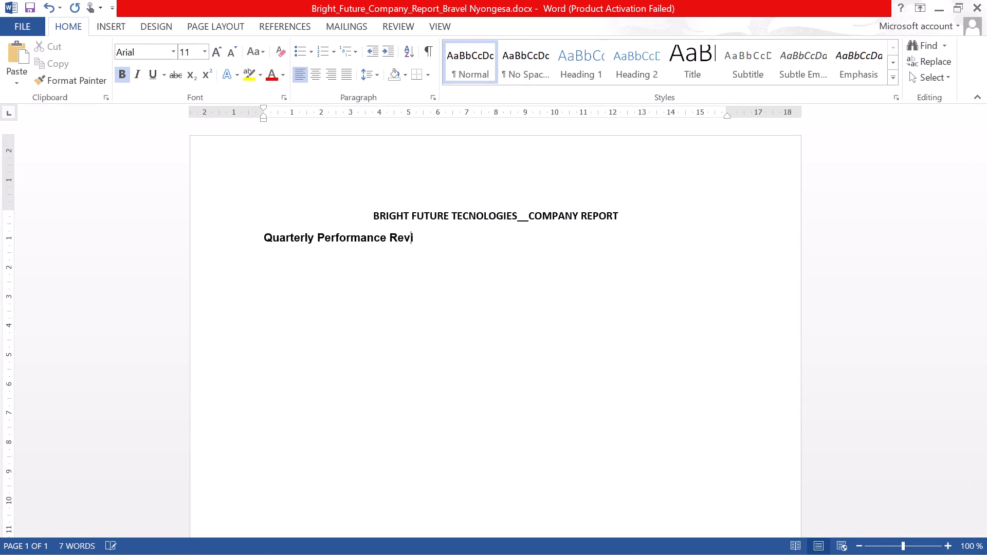
{"action": "key", "text": "alt+Tab"}
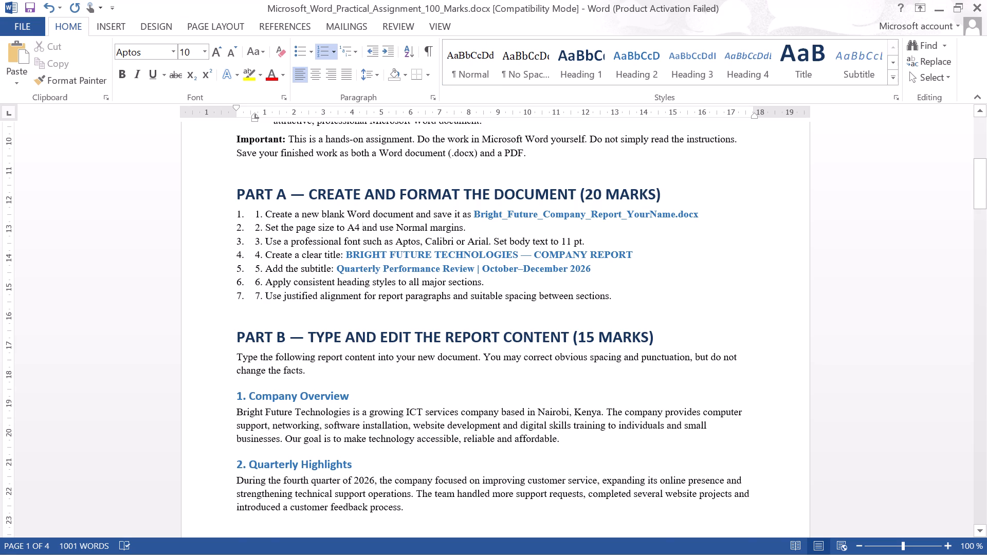
{"action": "key", "text": "Tab"}
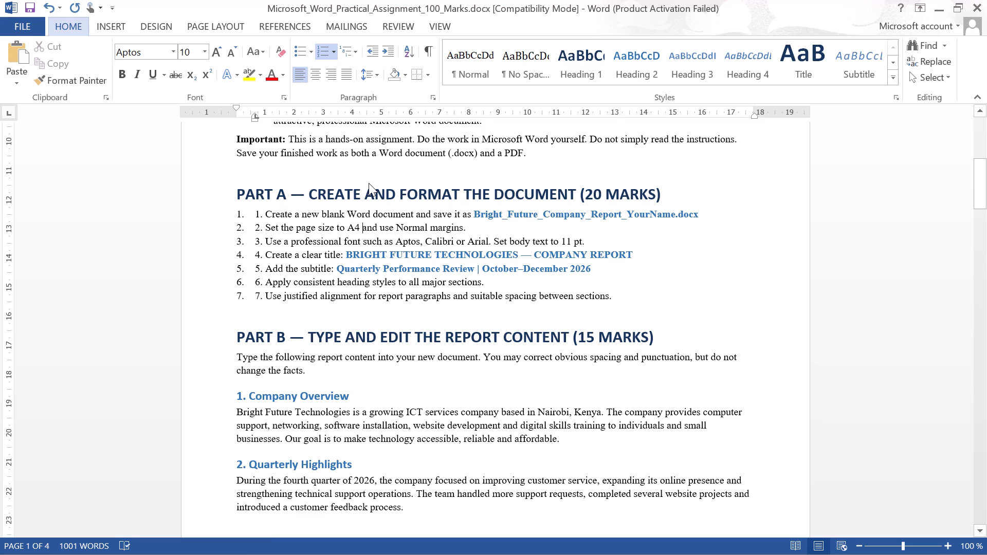
{"action": "key", "text": "alt+Tab"}
{"action": "key", "text": "shift+bar"}
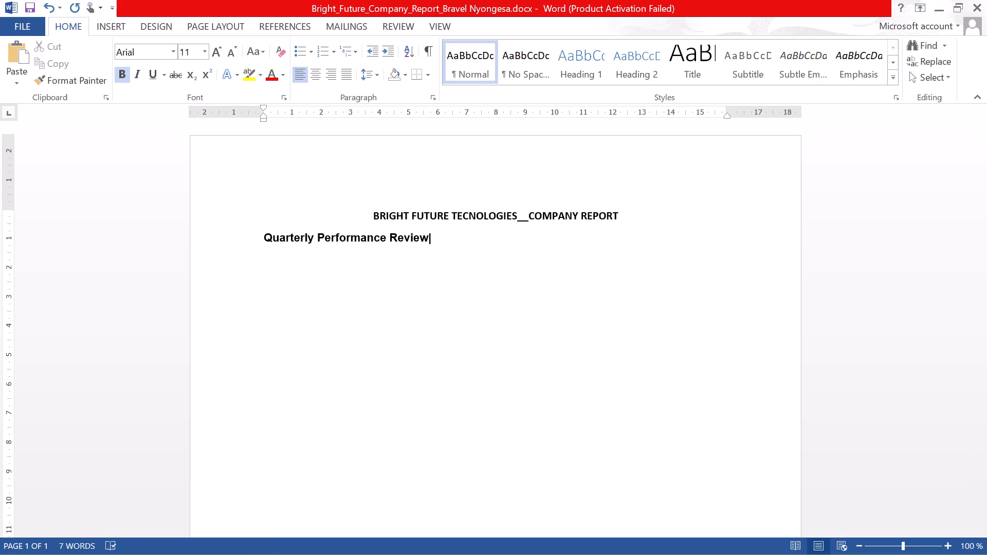
Check the rest of the subtitle in the assignment and add "October - December" after the vertical bar.
{"action": "key", "text": "alt+Tab"}
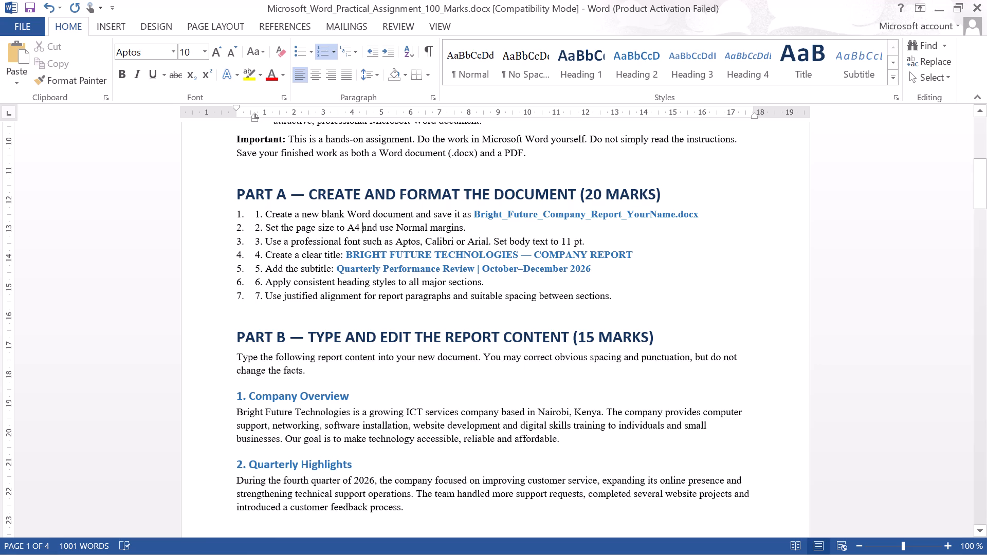
{"action": "key", "text": "alt+Tab"}
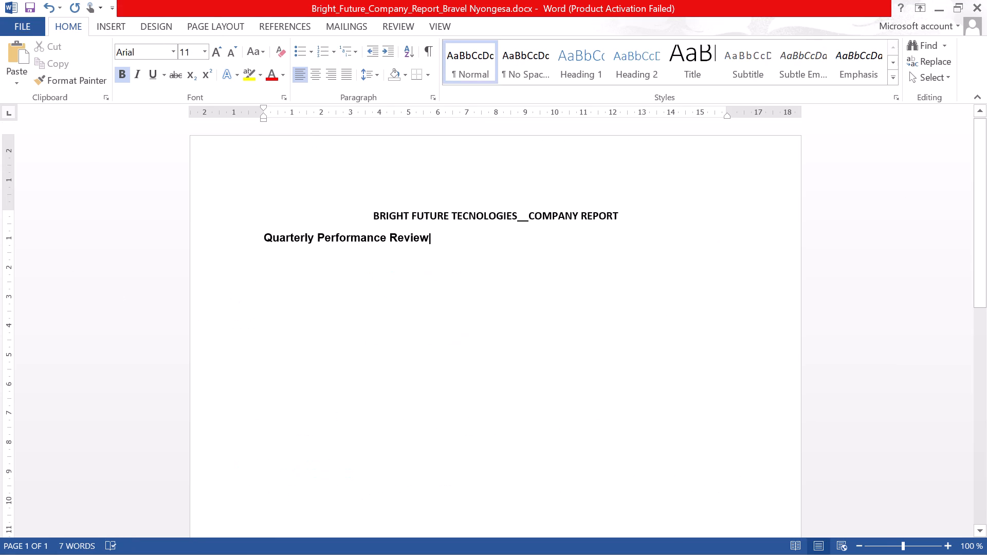
{"action": "key", "text": "space"}
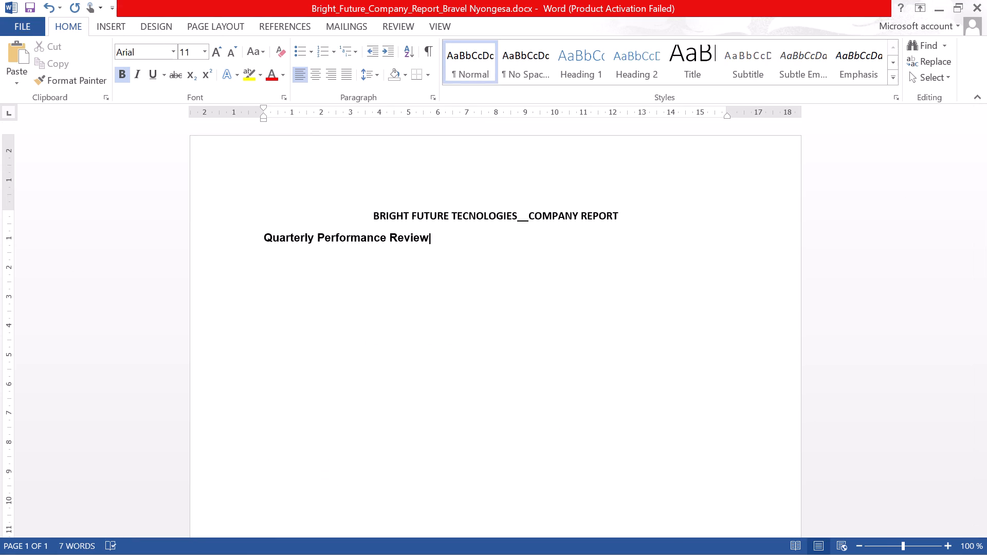
{"action": "type", "text": "cr"}
{"action": "key", "text": "BackSpace"}
{"action": "type", "text": "tober"}
{"action": "key", "text": "space"}
{"action": "type", "text": "-"}
{"action": "key", "text": "space"}
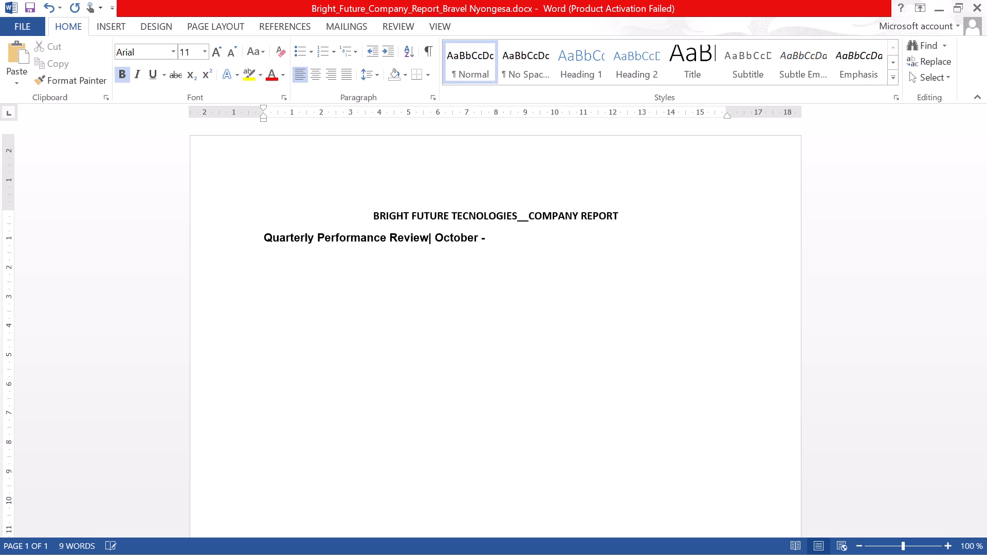
{"action": "type", "text": "ecember"}
Insert a space between "Review" and the vertical bar in the subtitle.
{"action": "key", "text": "Left"}
{"action": "key", "text": "Left"}
{"action": "key", "text": "Left"}
{"action": "key", "text": "Left"}
{"action": "key", "text": "Left"}
{"action": "key", "text": "Left"}
{"action": "key", "text": "Left"}
{"action": "key", "text": "Left"}
{"action": "key", "text": "Left"}
{"action": "key", "text": "Left"}
{"action": "key", "text": "Left"}
{"action": "key", "text": "Left"}
{"action": "key", "text": "Left"}
{"action": "key", "text": "Left"}
{"action": "key", "text": "Left"}
{"action": "key", "text": "Left"}
{"action": "key", "text": "Left"}
{"action": "key", "text": "Left"}
{"action": "key", "text": "Left"}
{"action": "key", "text": "Left"}
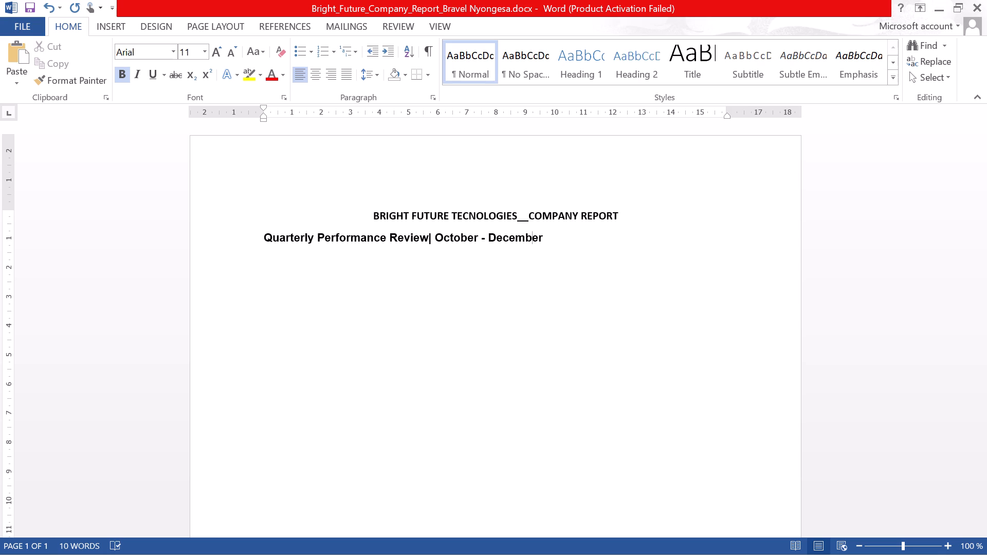
{"action": "key", "text": "Left"}
{"action": "key", "text": "Right"}
{"action": "key", "text": "space"}
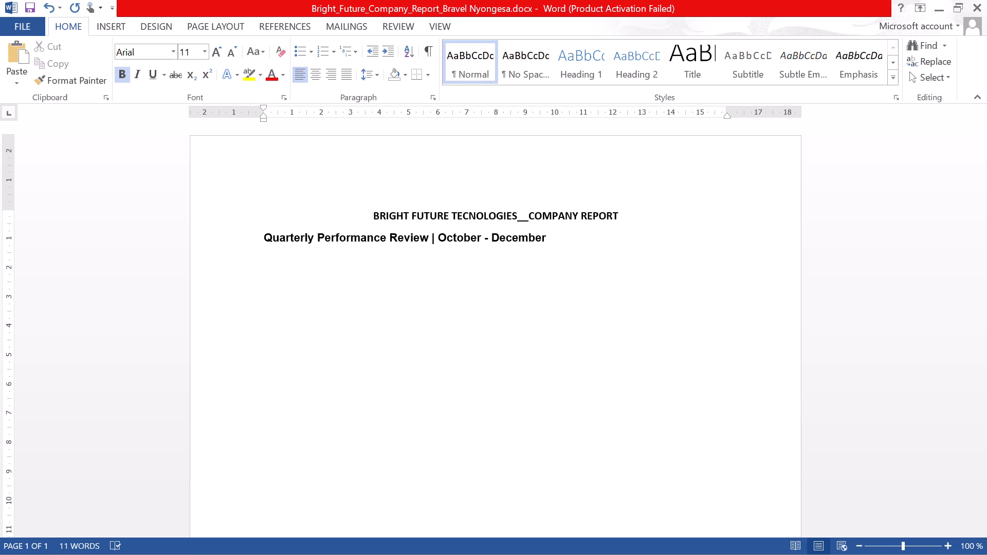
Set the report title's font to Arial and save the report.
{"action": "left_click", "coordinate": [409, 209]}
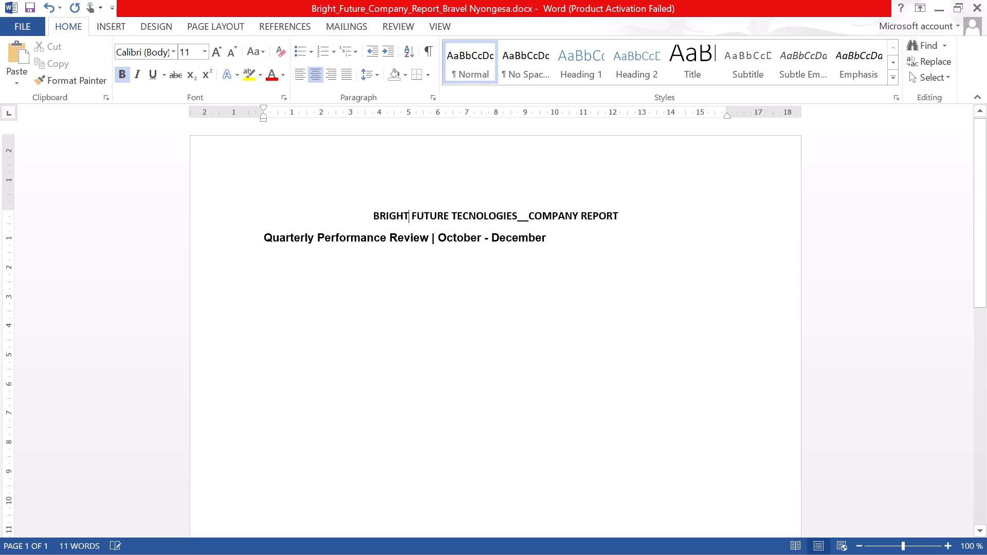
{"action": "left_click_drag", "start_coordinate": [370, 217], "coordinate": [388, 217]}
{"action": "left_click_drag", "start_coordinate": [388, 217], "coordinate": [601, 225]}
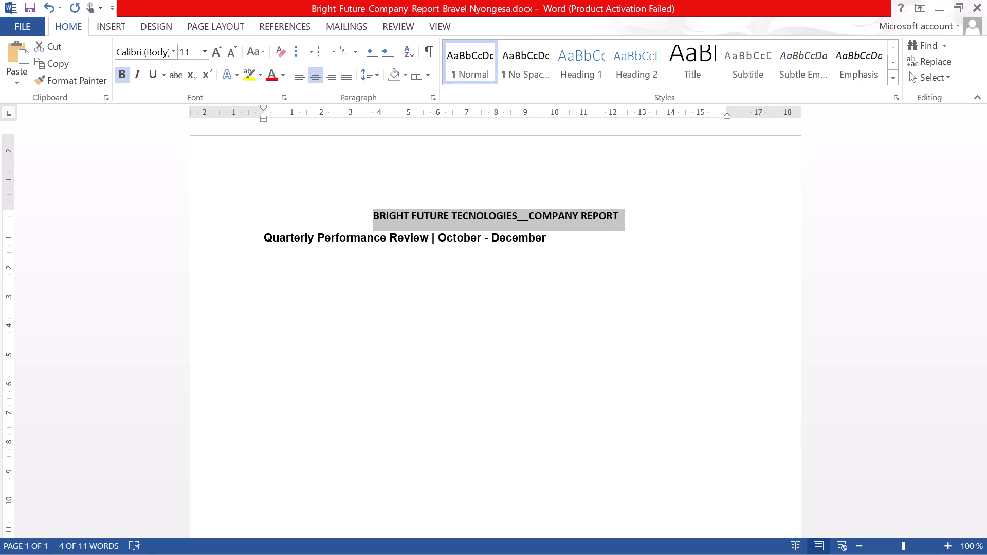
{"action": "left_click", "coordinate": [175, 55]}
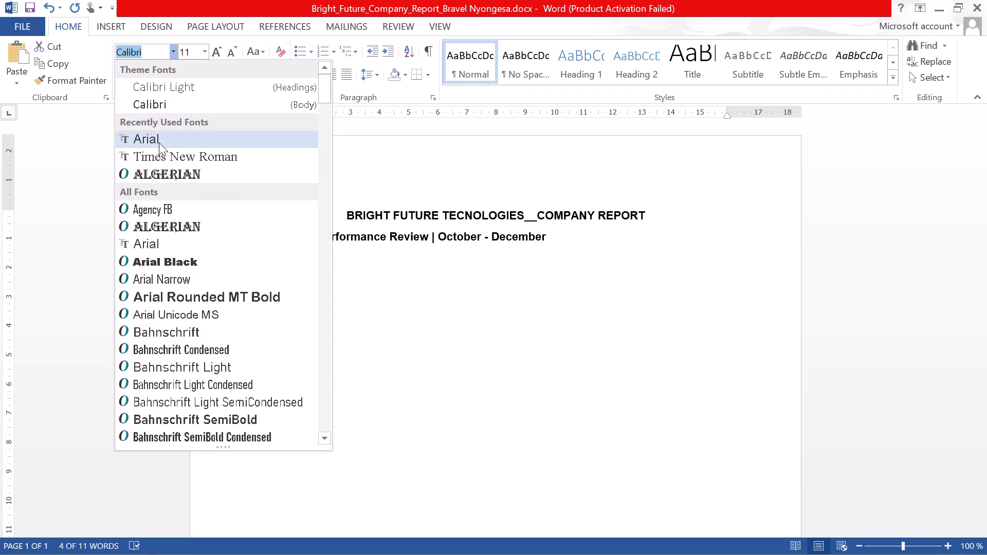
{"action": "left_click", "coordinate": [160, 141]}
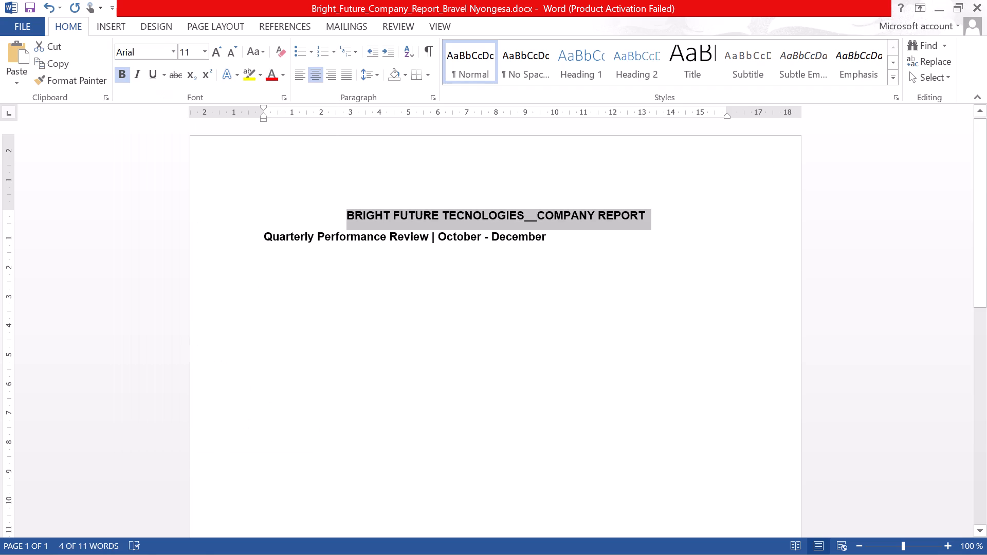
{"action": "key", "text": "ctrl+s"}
Check the sixth Part A instruction on heading styles and apply the Title style to the report title.
{"action": "left_click", "coordinate": [557, 239]}
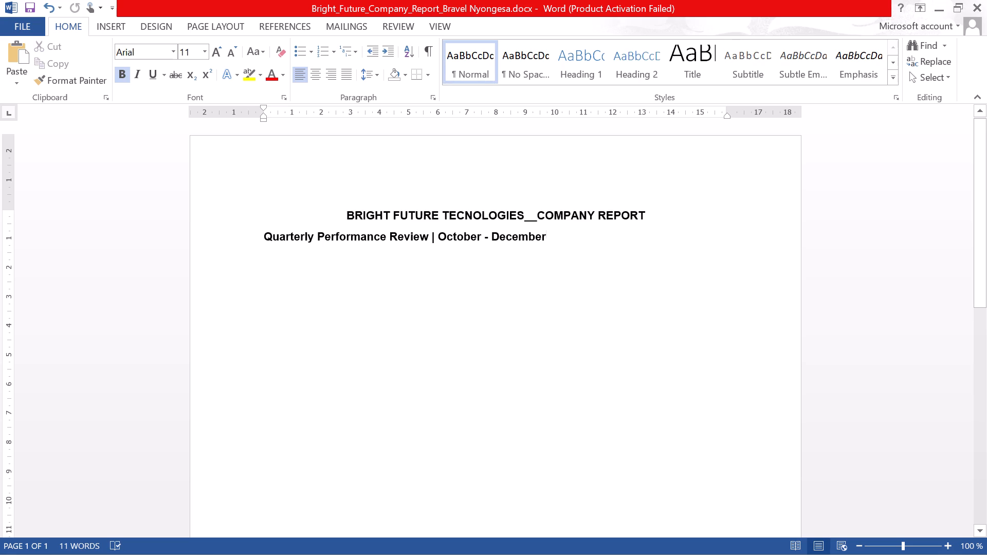
{"action": "key", "text": "alt+Tab"}
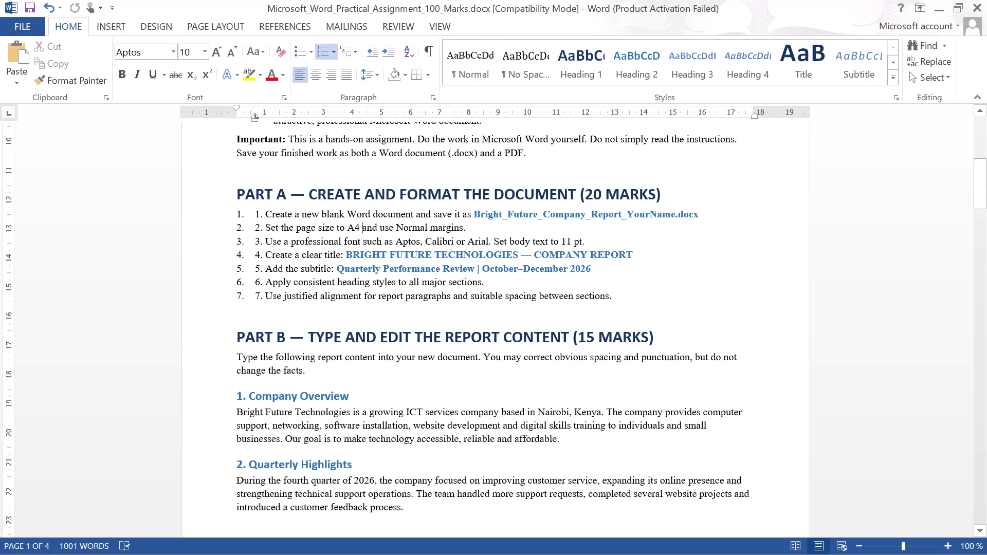
{"action": "key", "text": "alt+Tab"}
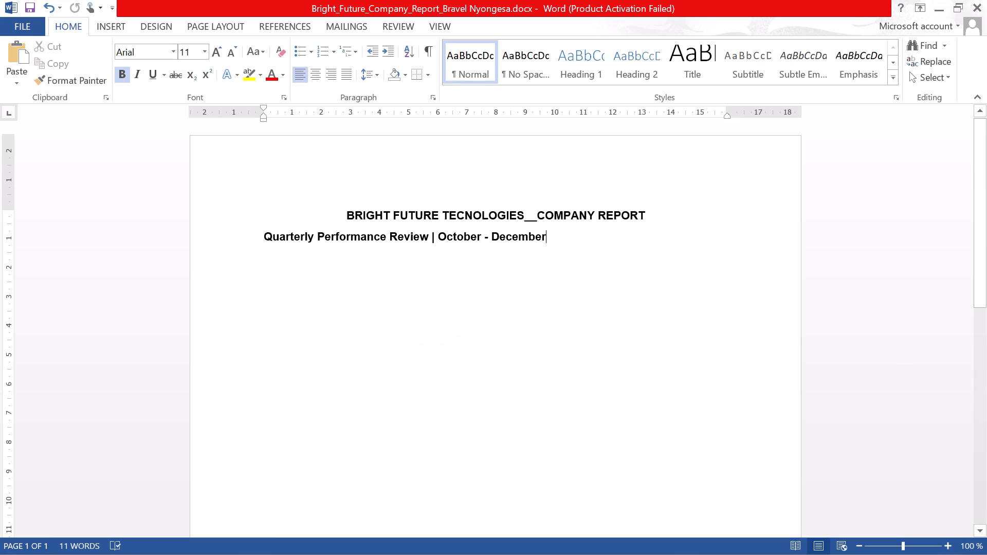
{"action": "left_click_drag", "start_coordinate": [335, 212], "coordinate": [505, 228]}
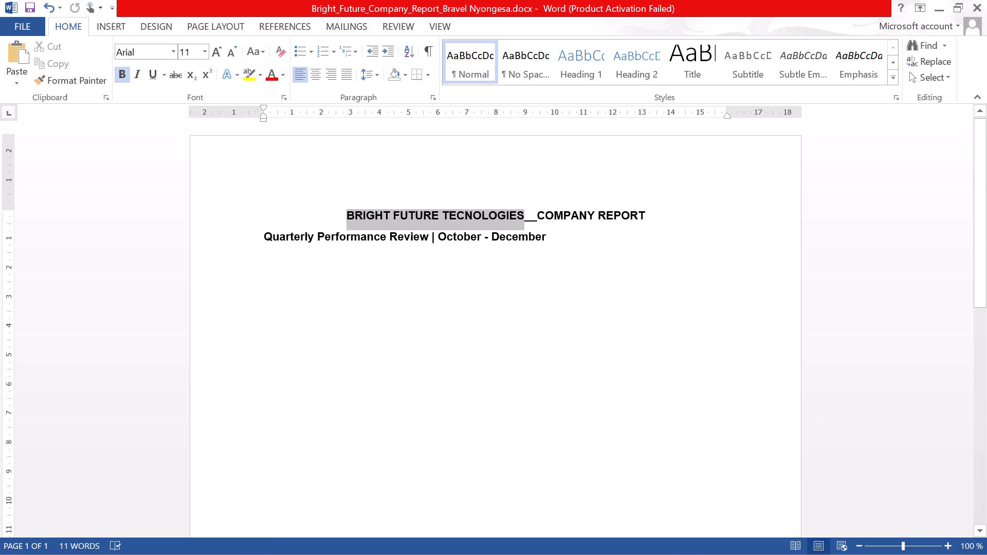
{"action": "left_click_drag", "start_coordinate": [505, 228], "coordinate": [616, 220]}
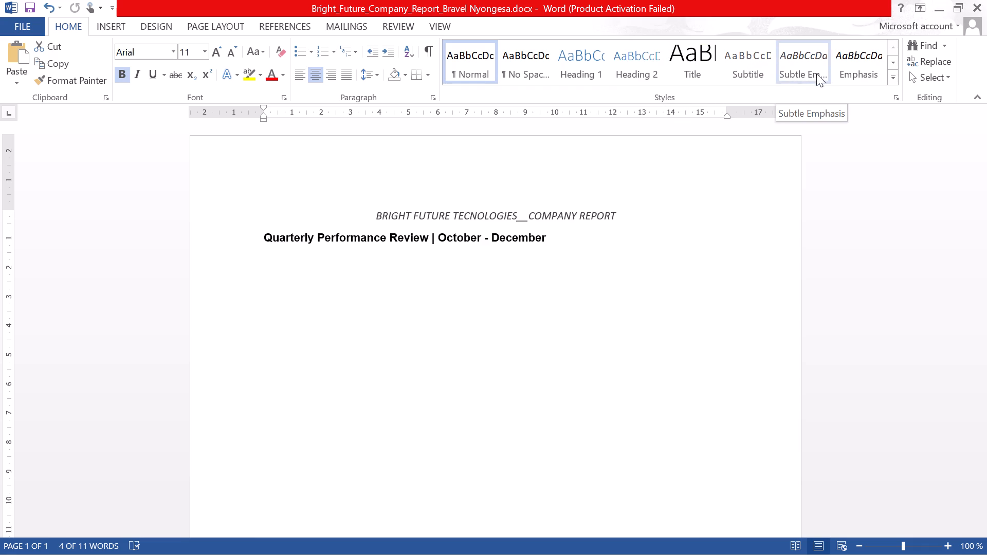
{"action": "left_click", "coordinate": [895, 81]}
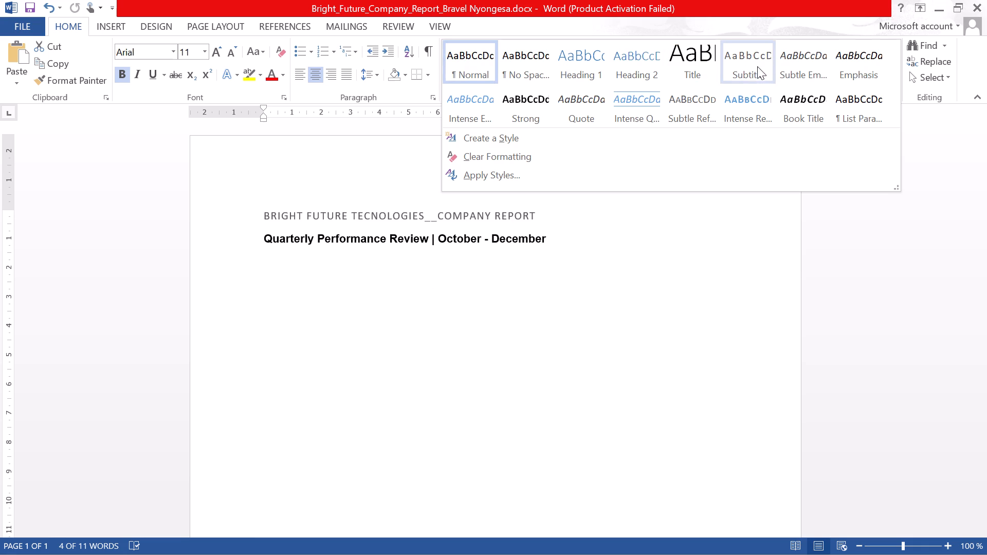
{"action": "left_click", "coordinate": [700, 62]}
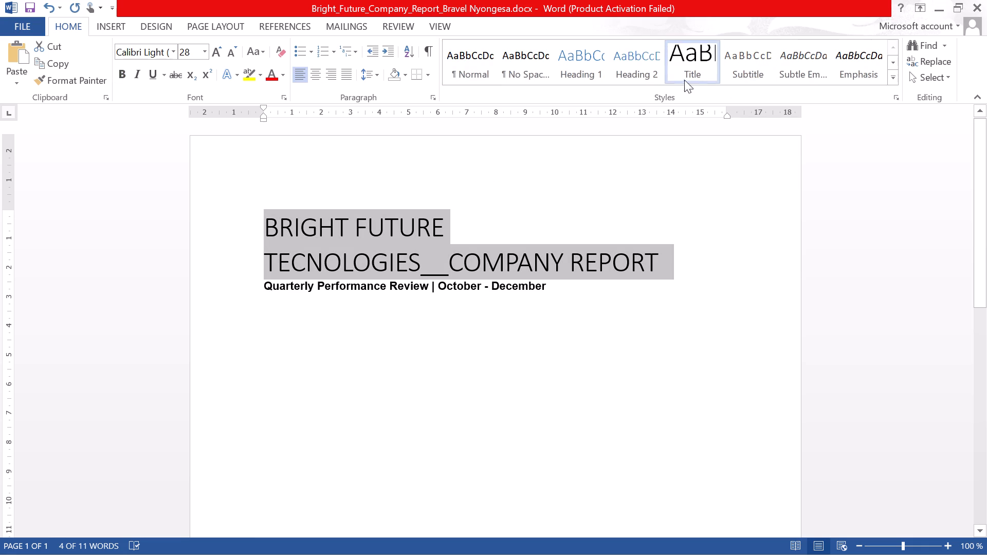
Apply the Subtitle style to the "Quarterly Performance Review | October - December" line.
{"action": "left_click", "coordinate": [569, 291]}
{"action": "left_click_drag", "start_coordinate": [569, 291], "coordinate": [443, 270]}
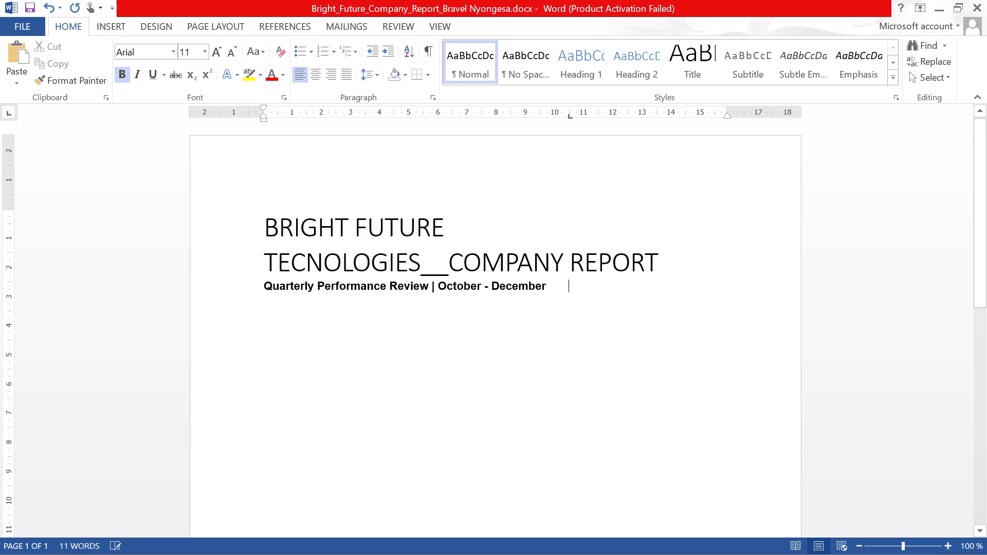
{"action": "left_click_drag", "start_coordinate": [443, 270], "coordinate": [357, 266]}
{"action": "left_click_drag", "start_coordinate": [555, 284], "coordinate": [432, 275]}
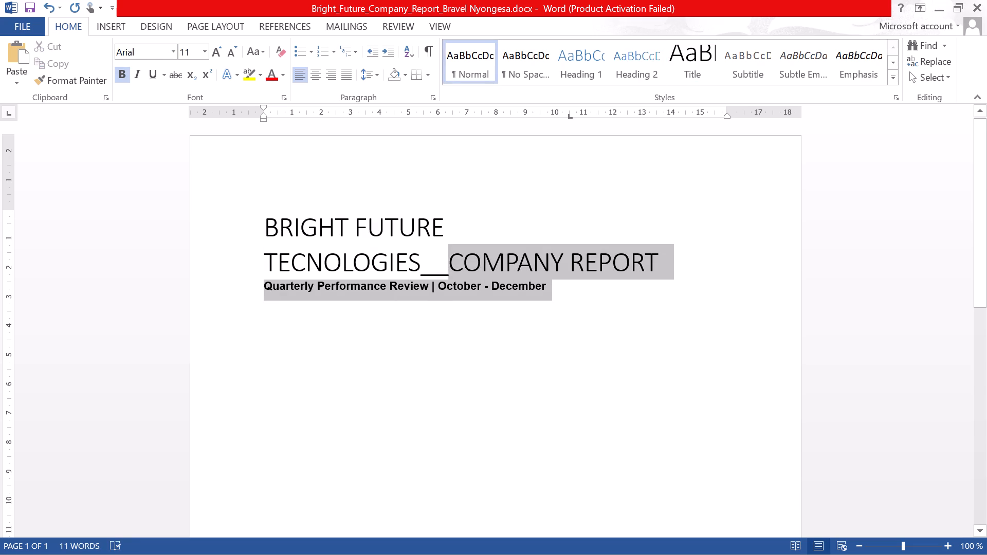
{"action": "left_click_drag", "start_coordinate": [432, 275], "coordinate": [251, 287]}
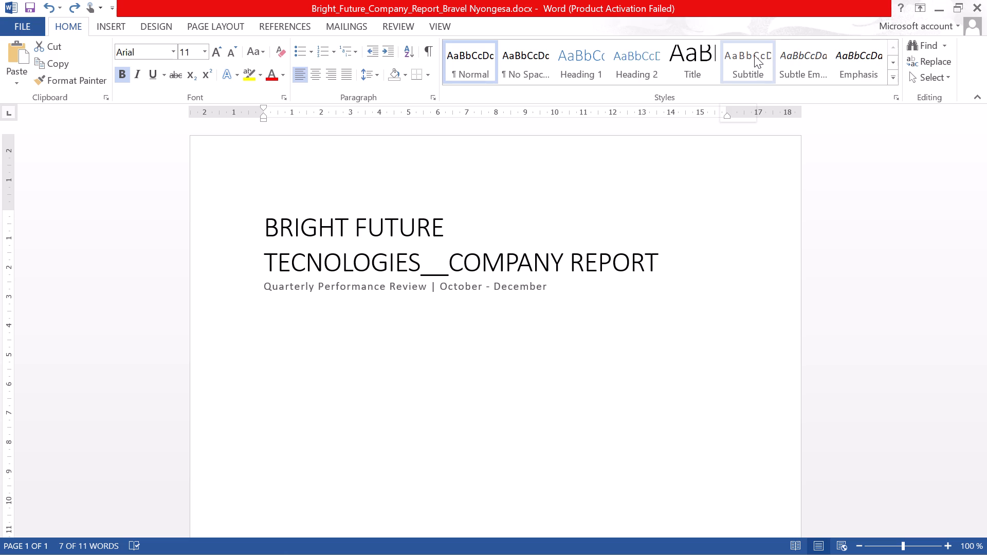
Apply the Heading 1 style to the "BRIGHT FUTURE TECNOLOGIES__COMPANY REPORT" title.
{"action": "left_click", "coordinate": [674, 214]}
{"action": "left_click_drag", "start_coordinate": [262, 221], "coordinate": [353, 238]}
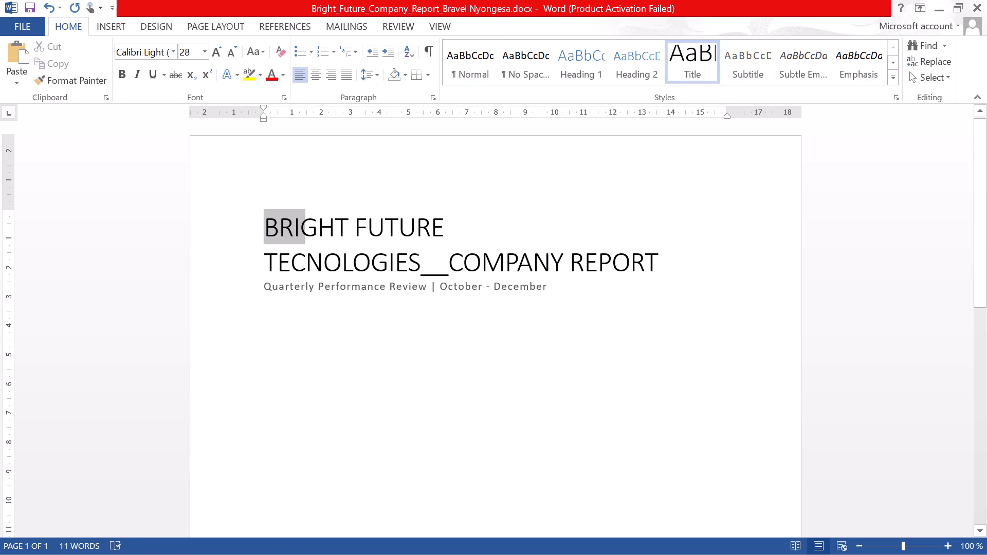
{"action": "left_click_drag", "start_coordinate": [353, 238], "coordinate": [665, 269]}
{"action": "left_click", "coordinate": [526, 284]}
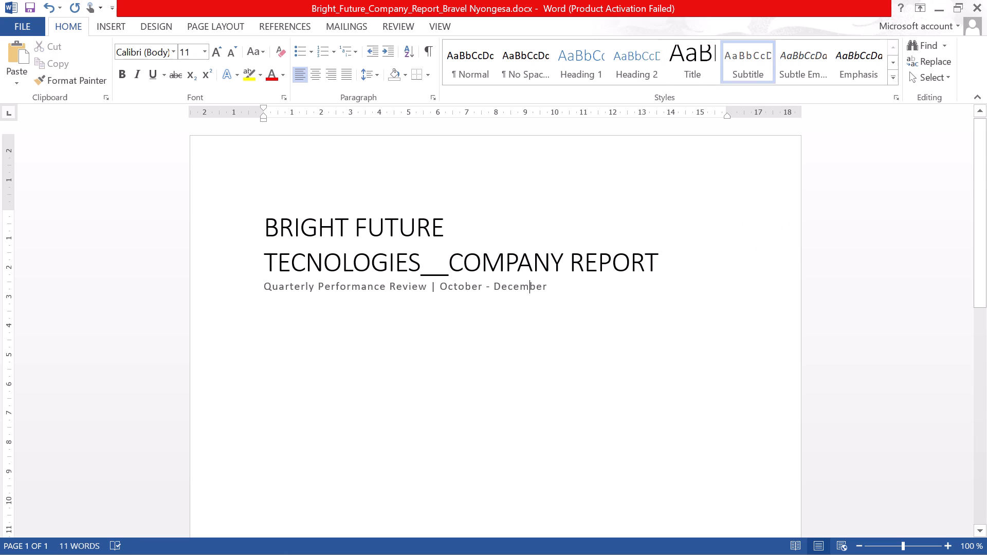
{"action": "left_click_drag", "start_coordinate": [266, 221], "coordinate": [615, 314]}
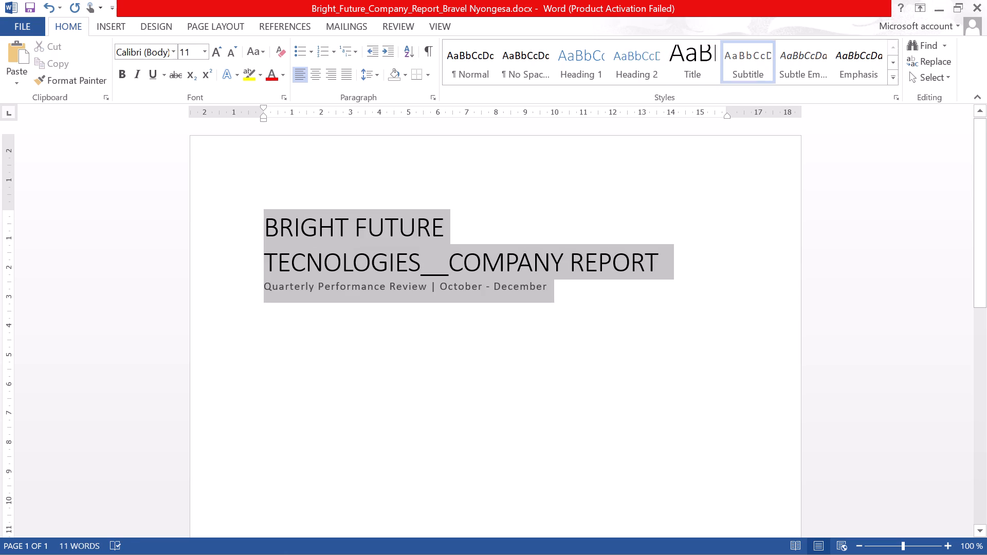
{"action": "left_click_drag", "start_coordinate": [615, 314], "coordinate": [690, 267]}
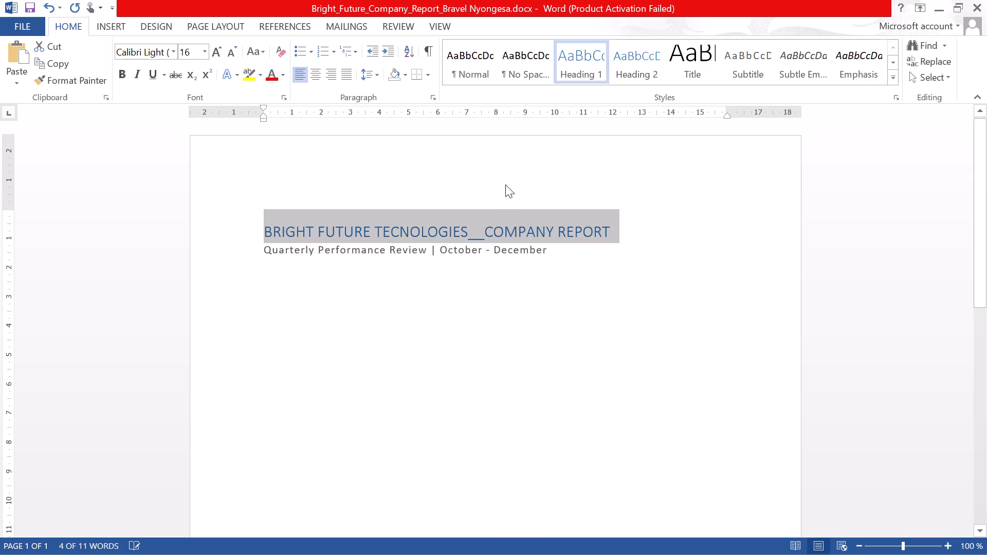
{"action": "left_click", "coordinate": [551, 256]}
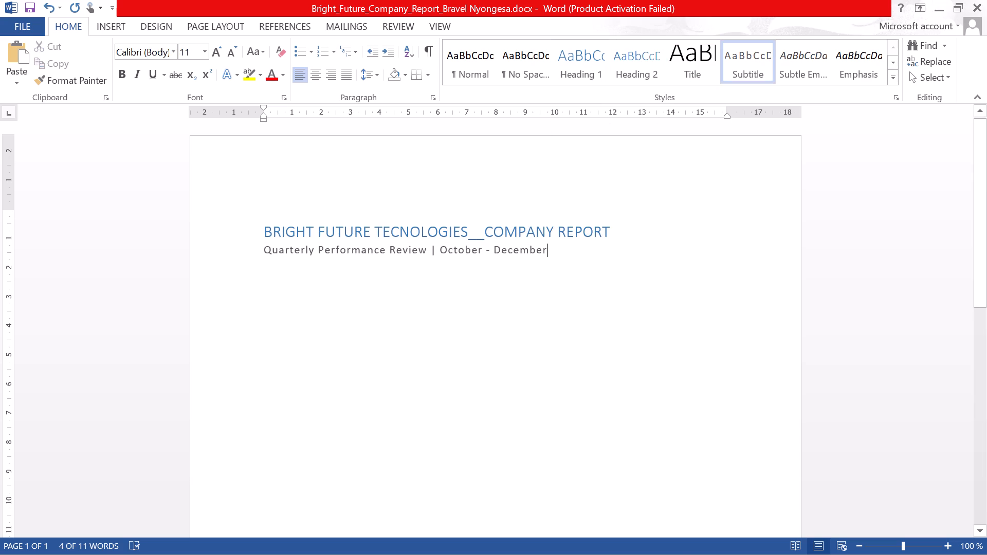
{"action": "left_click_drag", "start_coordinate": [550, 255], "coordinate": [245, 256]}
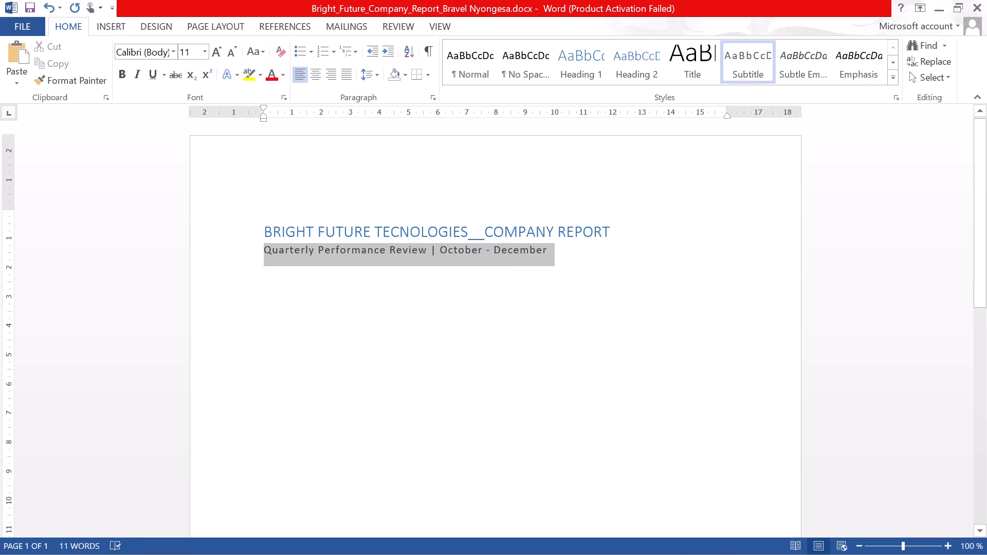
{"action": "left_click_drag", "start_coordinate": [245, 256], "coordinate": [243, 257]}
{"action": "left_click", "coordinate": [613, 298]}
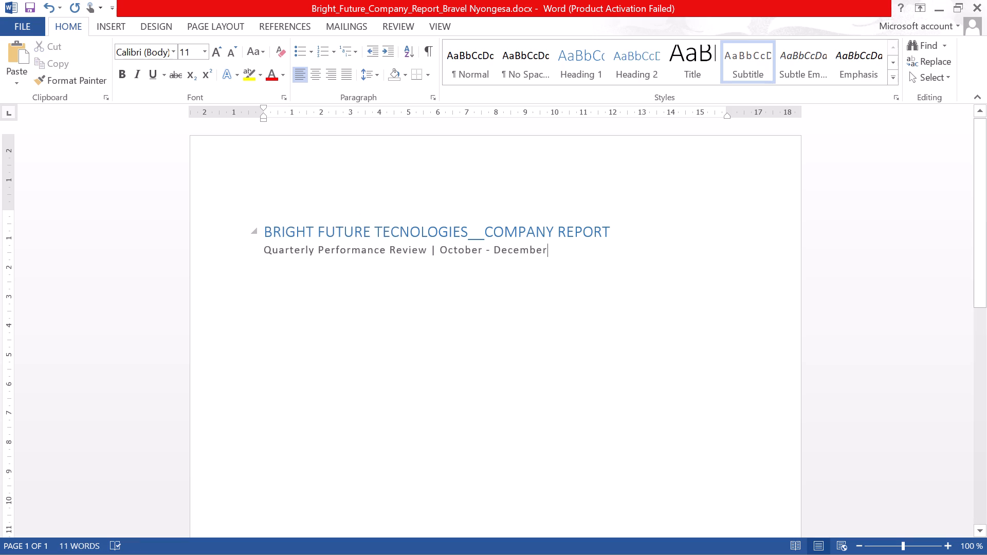
Centre the report title on the page.
{"action": "left_click_drag", "start_coordinate": [264, 221], "coordinate": [633, 231]}
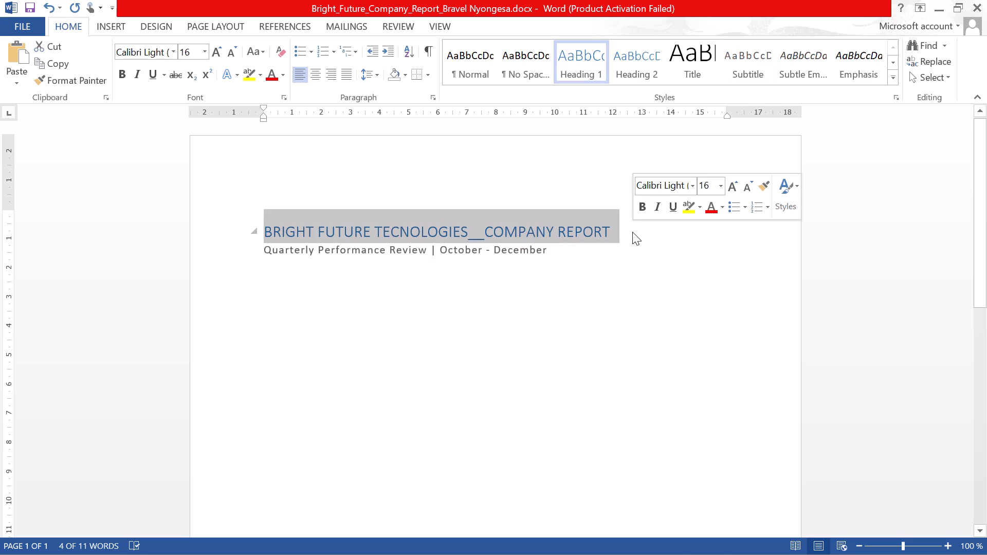
{"action": "key", "text": "ctrl+e"}
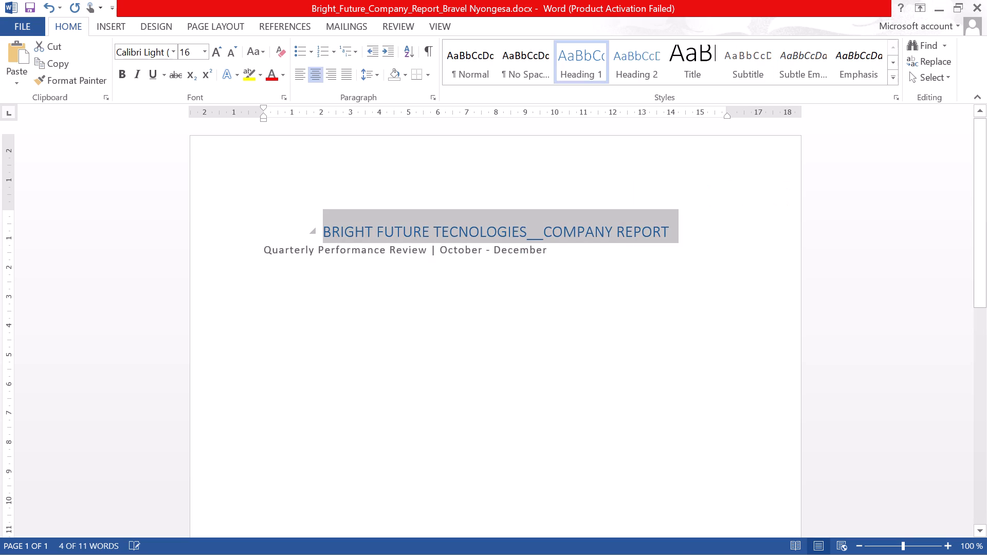
{"action": "left_click", "coordinate": [612, 249]}
{"action": "left_click", "coordinate": [564, 249]}
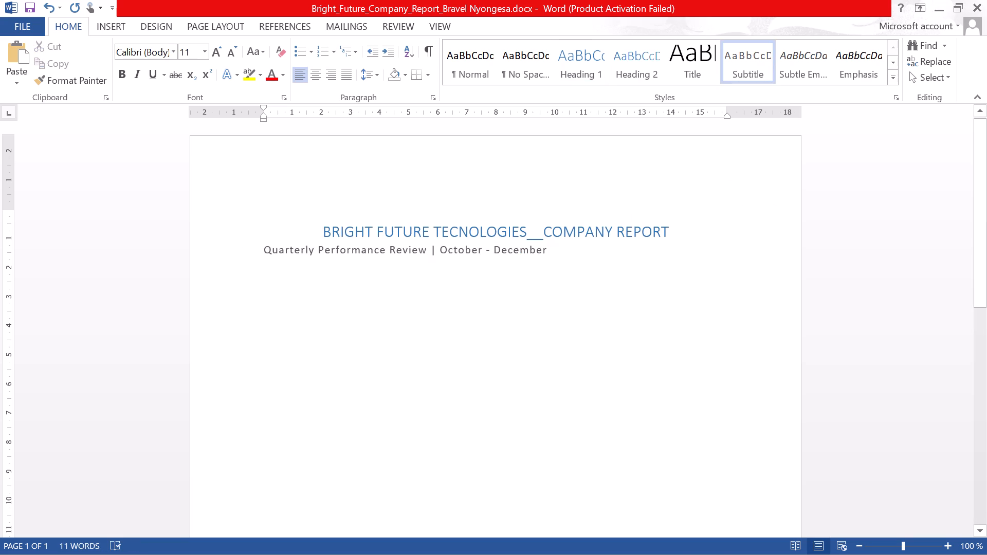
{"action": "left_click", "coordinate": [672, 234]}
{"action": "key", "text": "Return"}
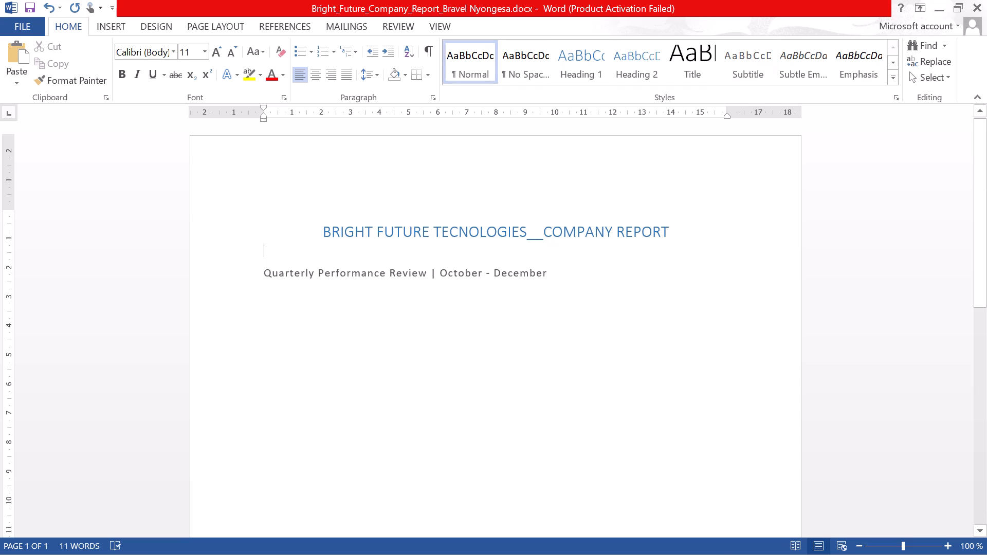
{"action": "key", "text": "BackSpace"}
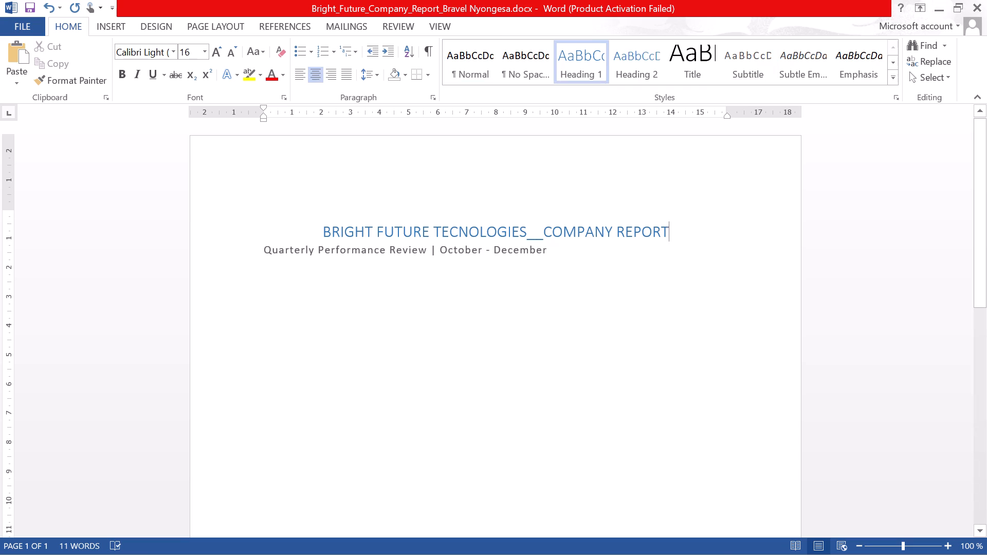
Return to the end of the subtitle line and save the report.
{"action": "left_click", "coordinate": [559, 253]}
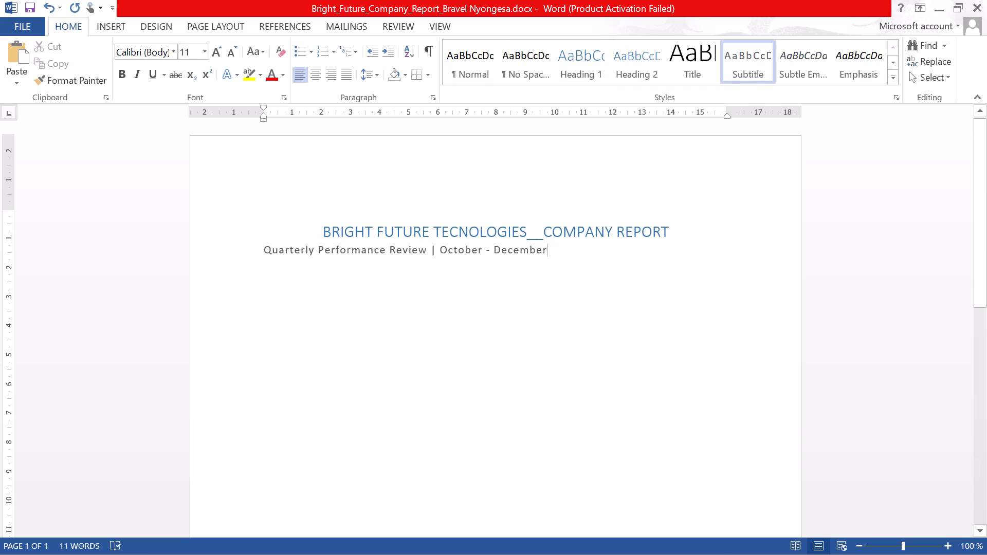
{"action": "key", "text": "ctrl+s"}
Check the seventh Part A instruction on alignment and spacing, and set the subtitle paragraph's alignment to Justified.
{"action": "key", "text": "alt+Tab"}
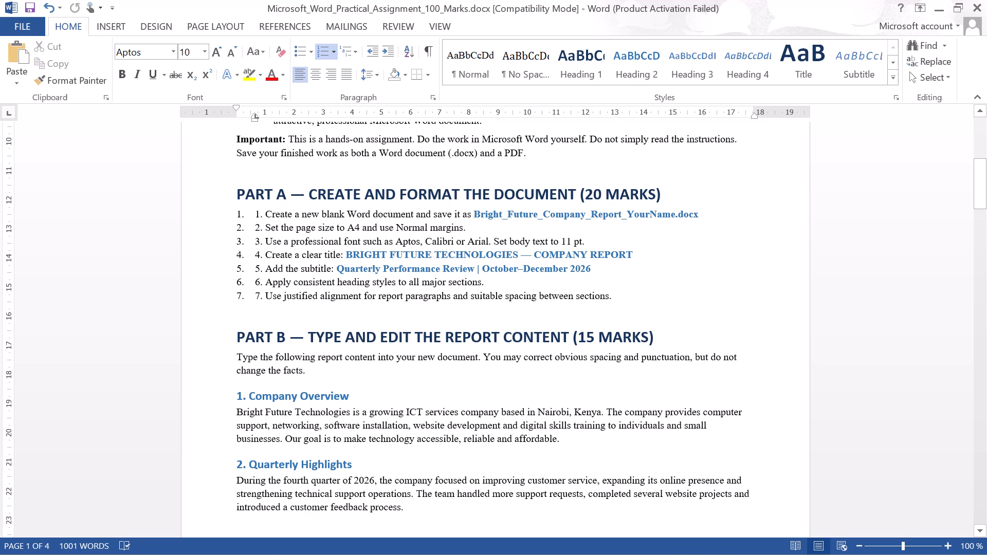
{"action": "key", "text": "alt+Tab"}
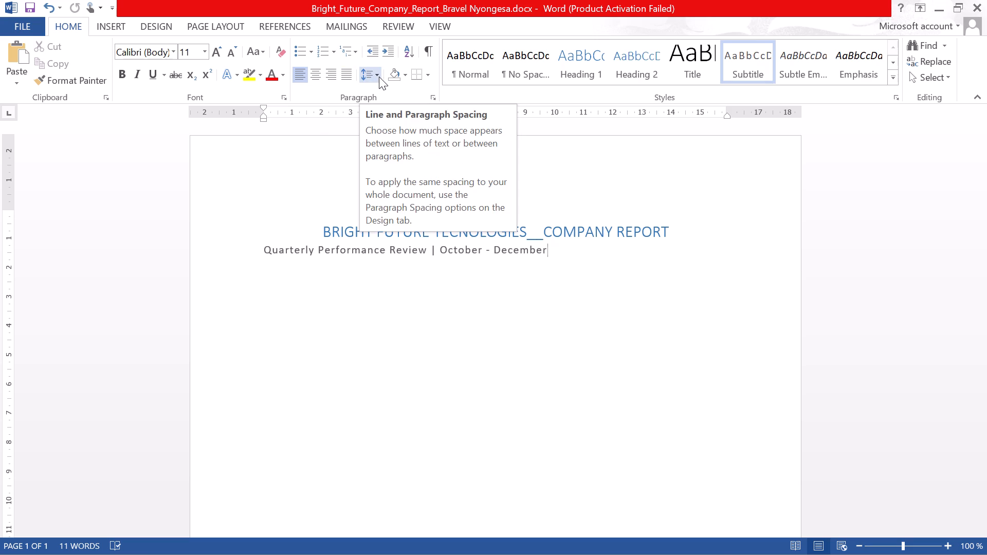
{"action": "left_click", "coordinate": [430, 99]}
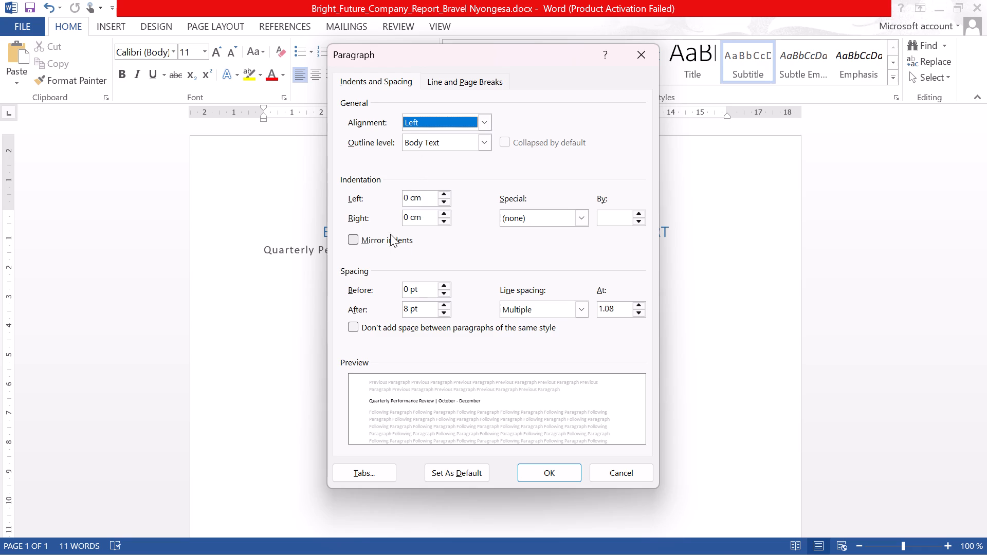
{"action": "left_click", "coordinate": [484, 124]}
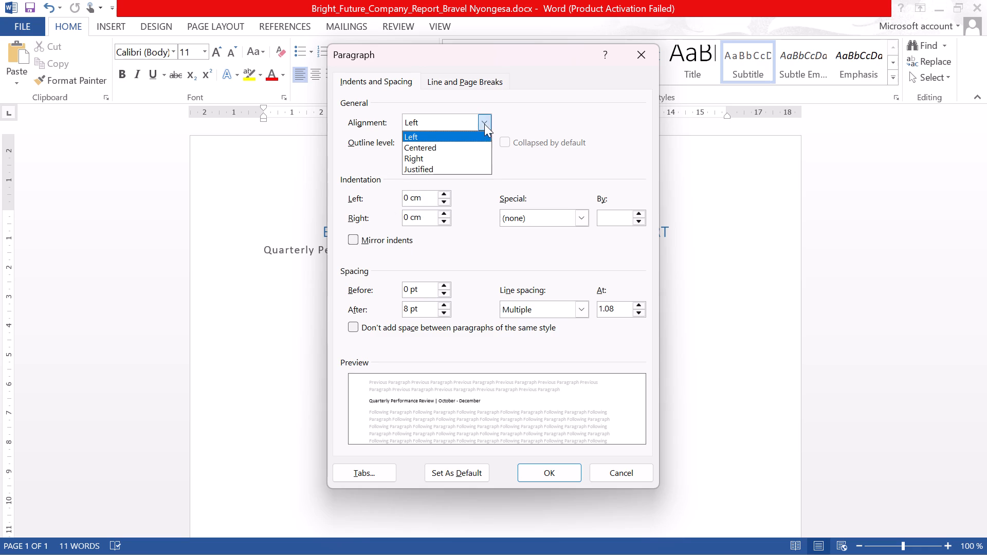
{"action": "left_click", "coordinate": [437, 164]}
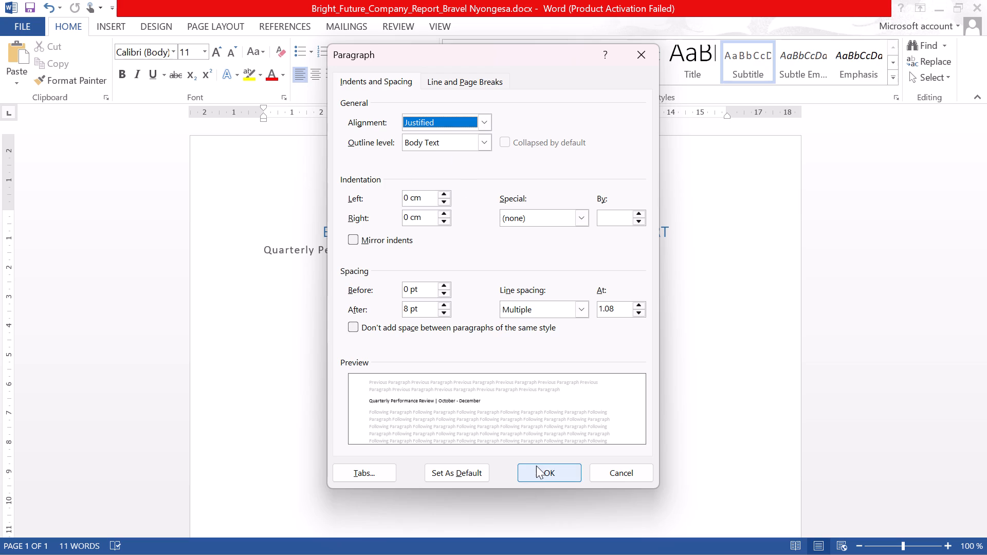
{"action": "left_click", "coordinate": [488, 120]}
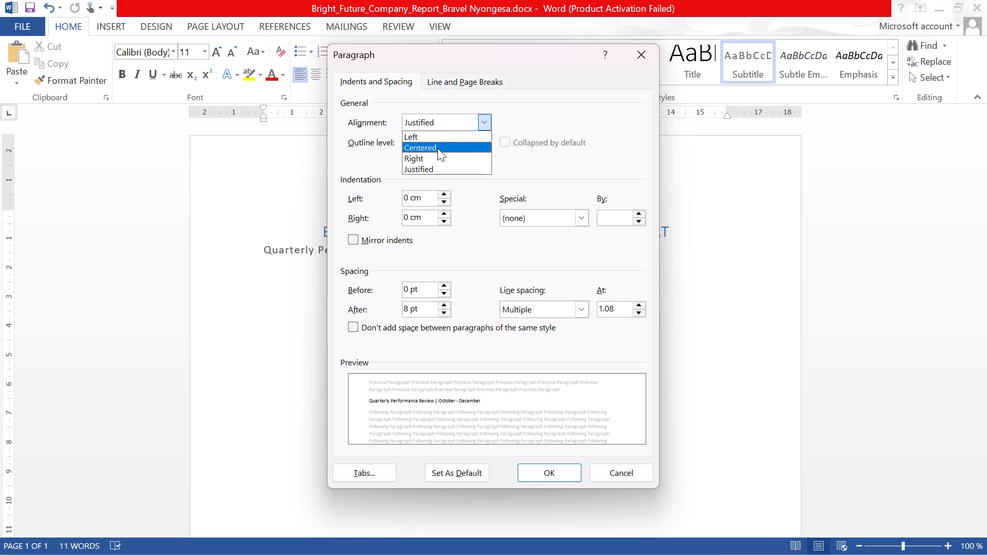
{"action": "left_click", "coordinate": [437, 149]}
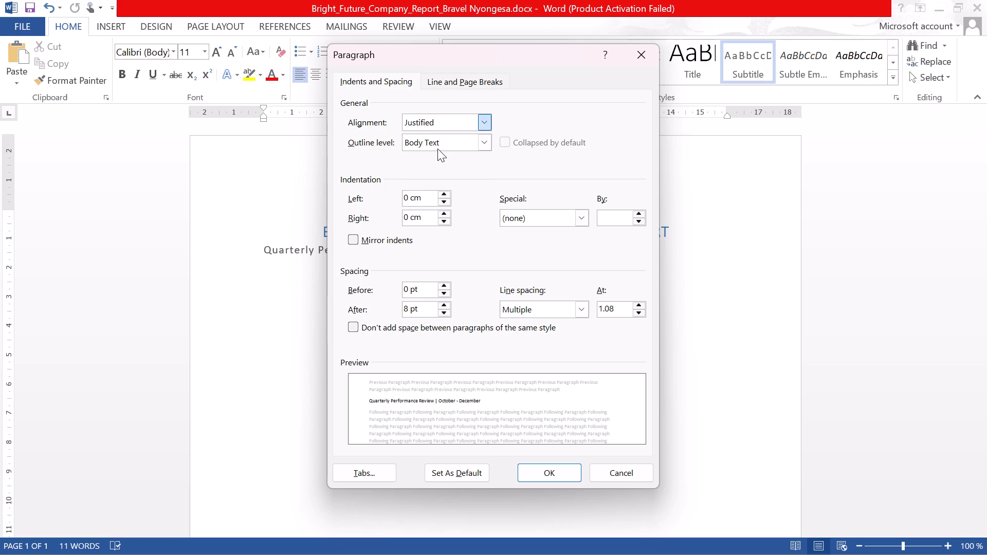
{"action": "left_click", "coordinate": [487, 124]}
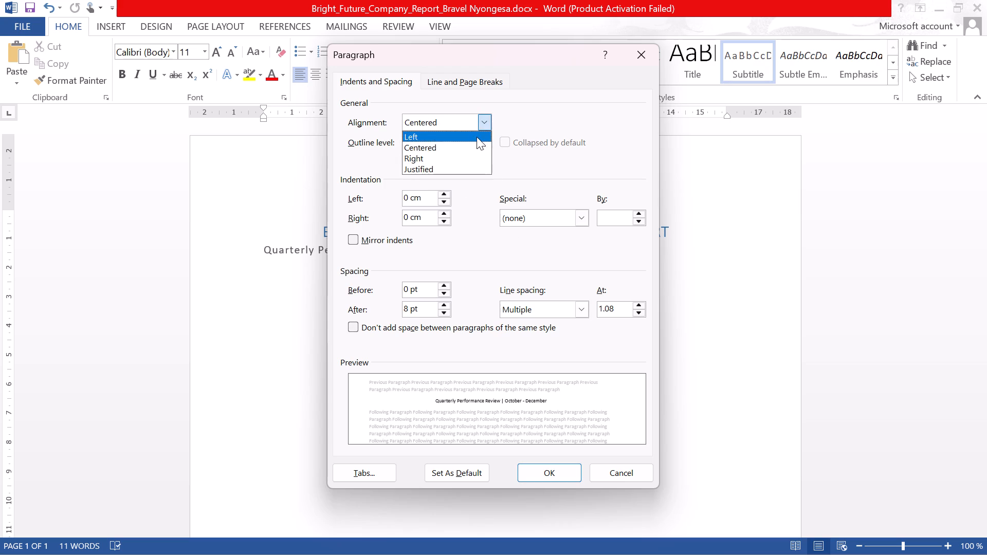
{"action": "left_click", "coordinate": [453, 166]}
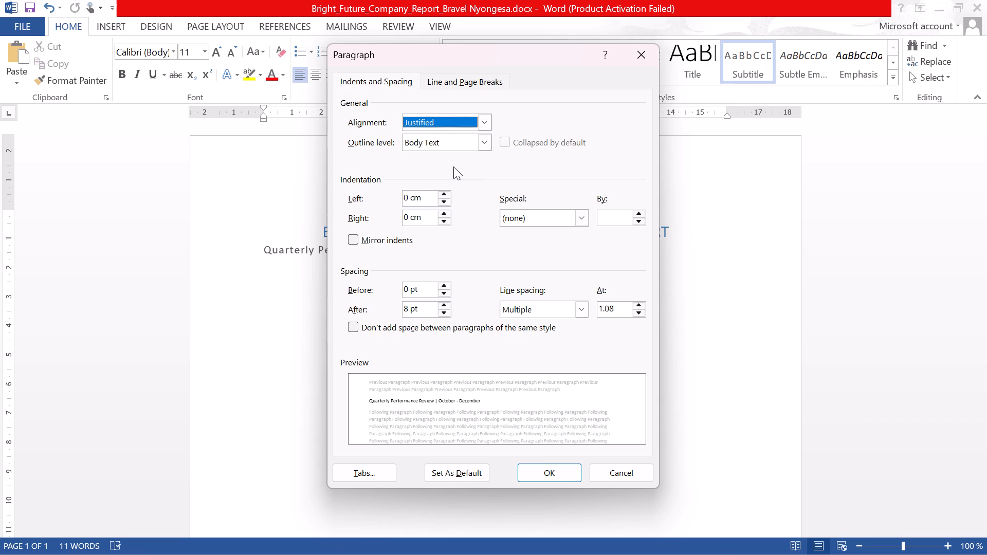
{"action": "left_click", "coordinate": [560, 468]}
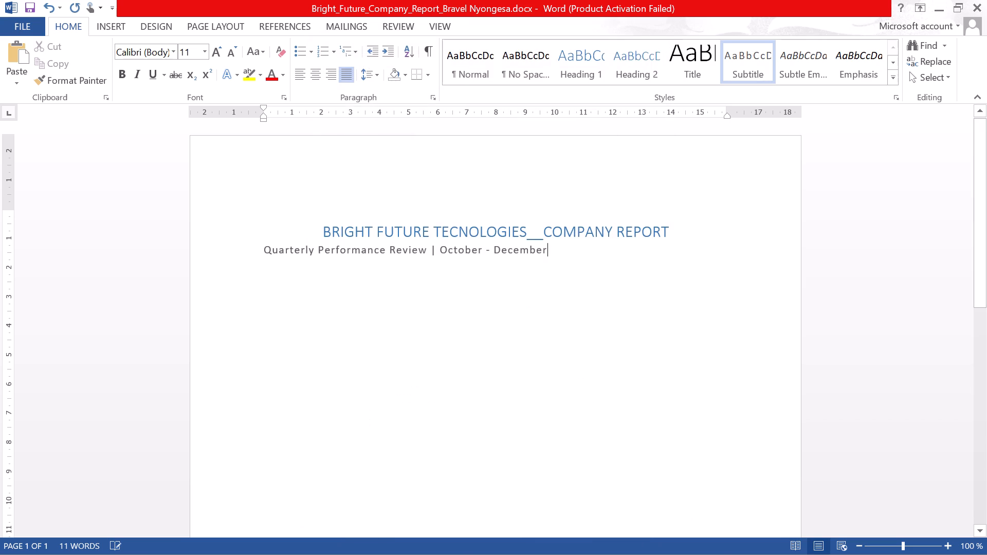
Add two empty paragraphs below the subtitle.
{"action": "key", "text": "Return"}
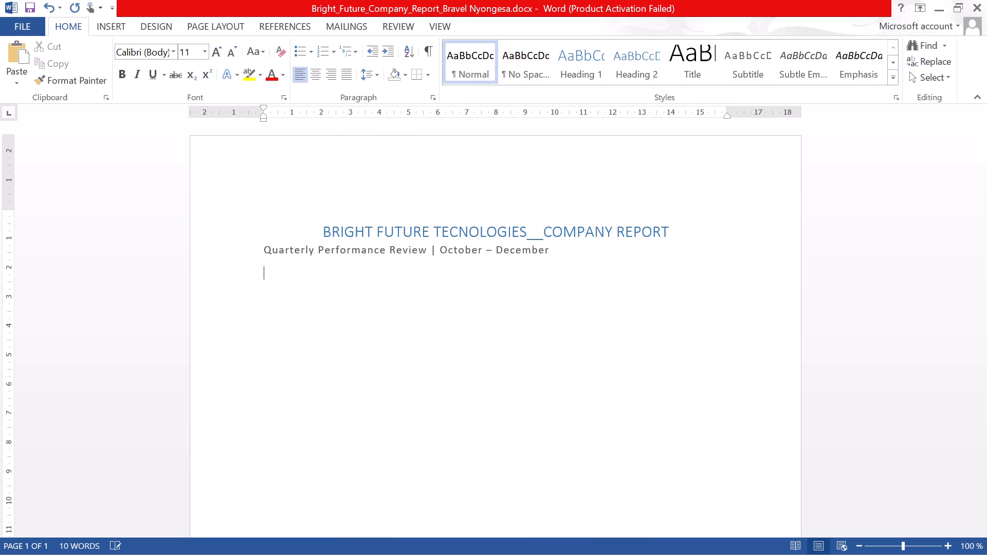
{"action": "key", "text": "Return"}
Read the Part B instructions in the assignment and examine the styles of its "1. Company Overview" and Part B headings.
{"action": "key", "text": "alt+Tab"}
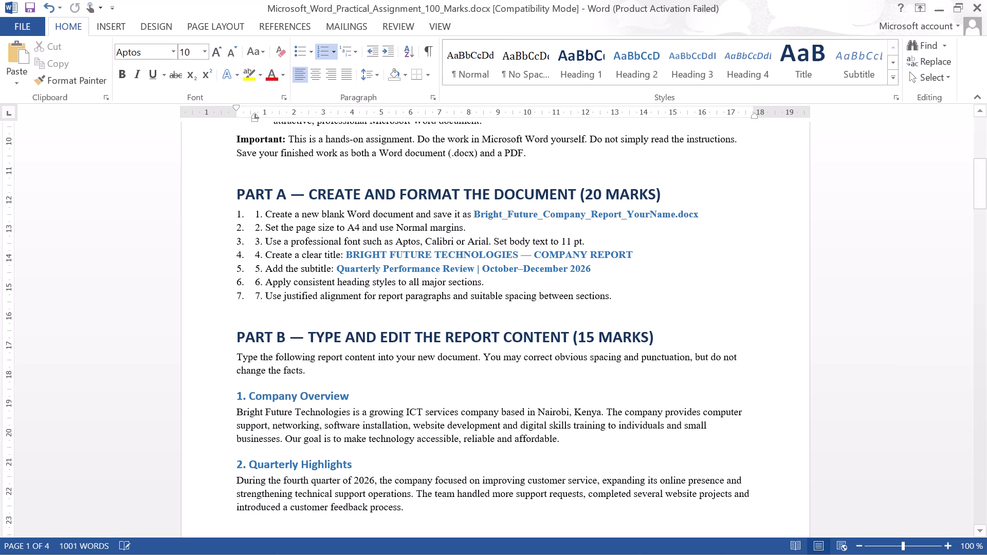
{"action": "scroll", "coordinate": [521, 284], "scroll_direction": "down", "scroll_amount": 2}
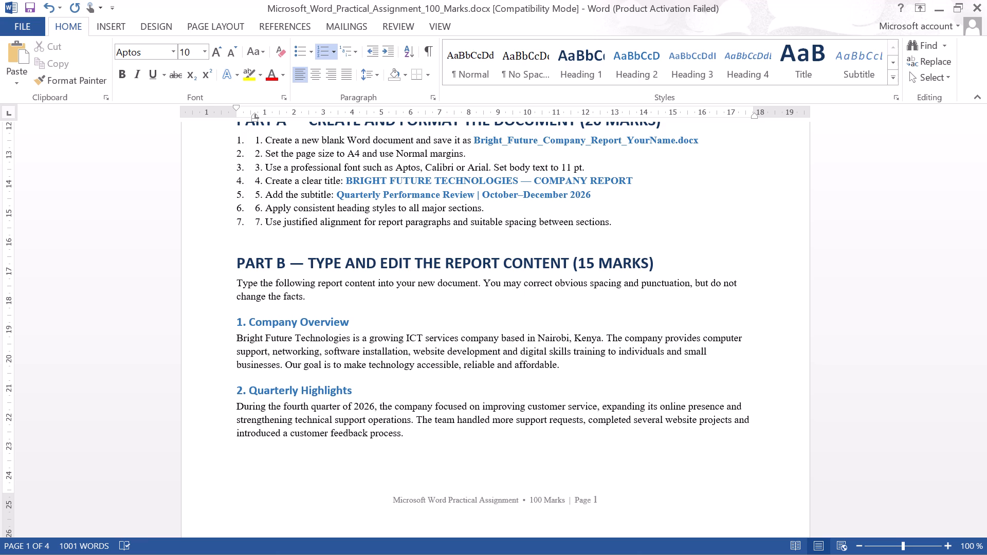
{"action": "scroll", "coordinate": [521, 285], "scroll_direction": "down", "scroll_amount": 1}
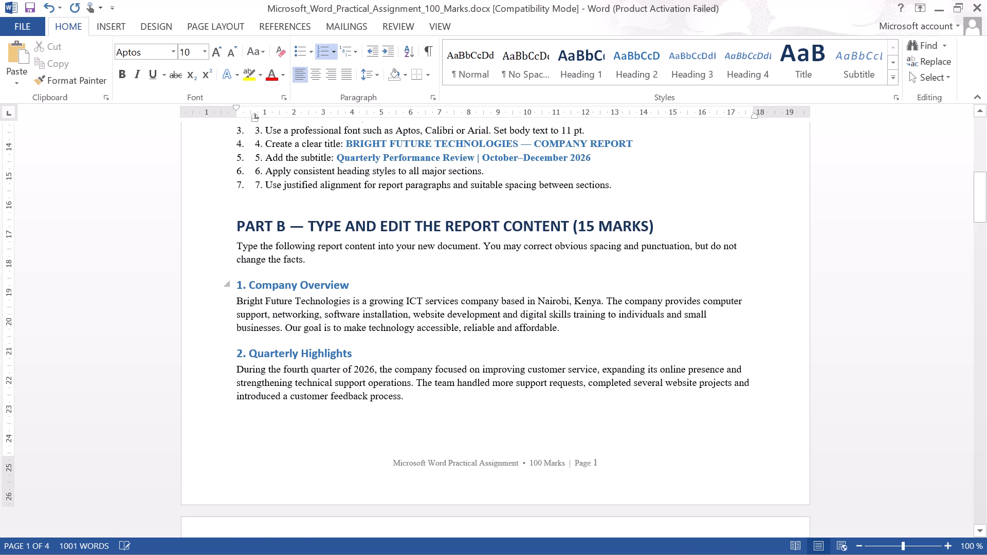
{"action": "scroll", "coordinate": [520, 291], "scroll_direction": "down", "scroll_amount": 1}
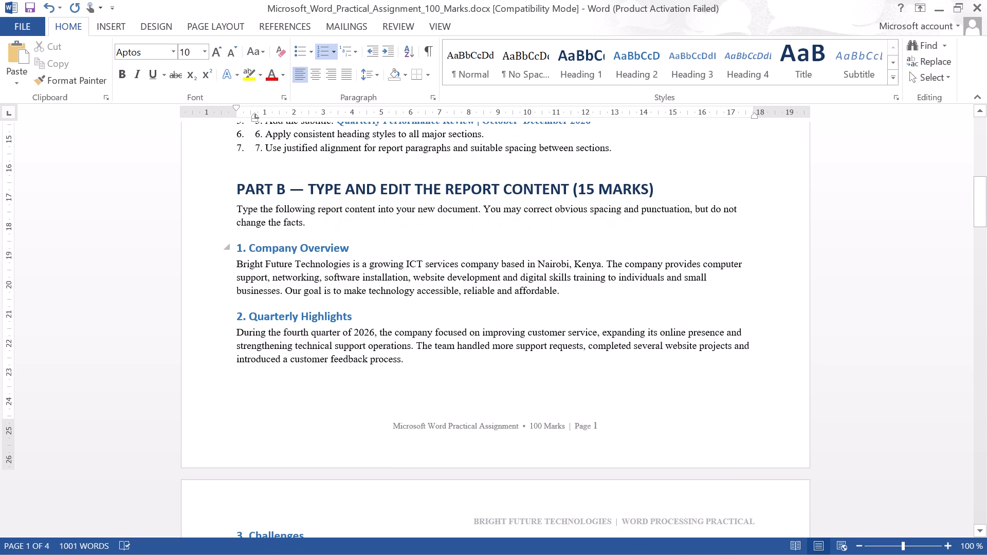
{"action": "left_click", "coordinate": [341, 248]}
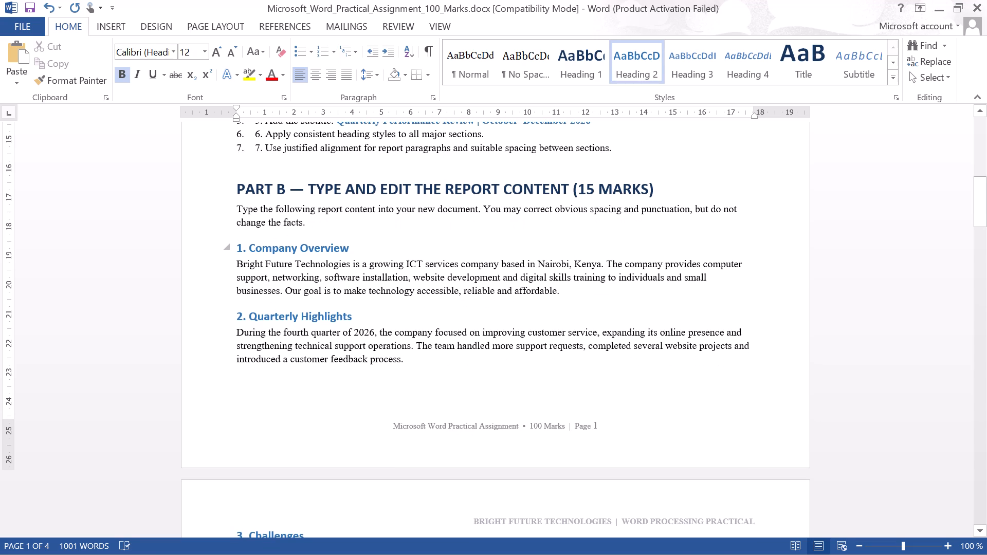
{"action": "left_click", "coordinate": [375, 185]}
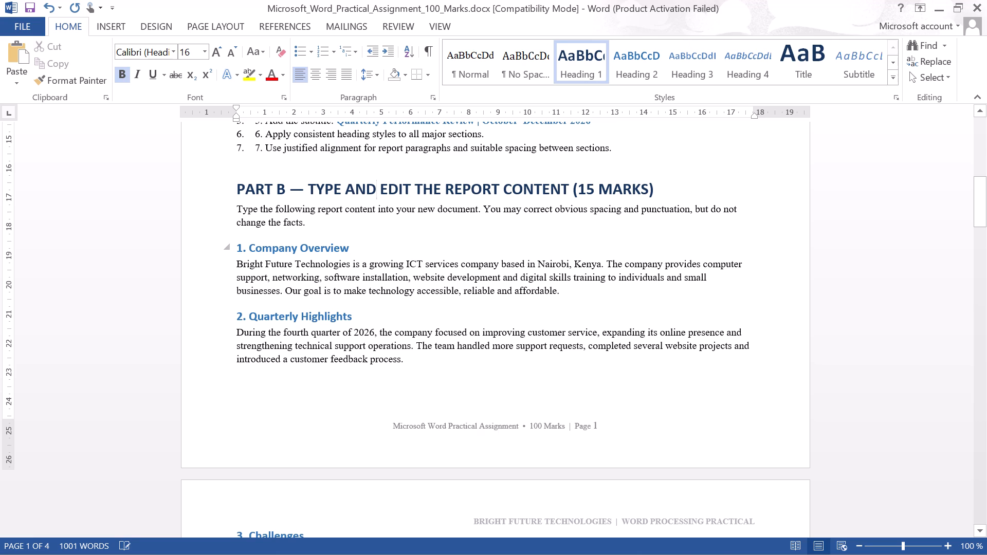
Return to the company report and make its title bold.
{"action": "key", "text": "alt+Tab"}
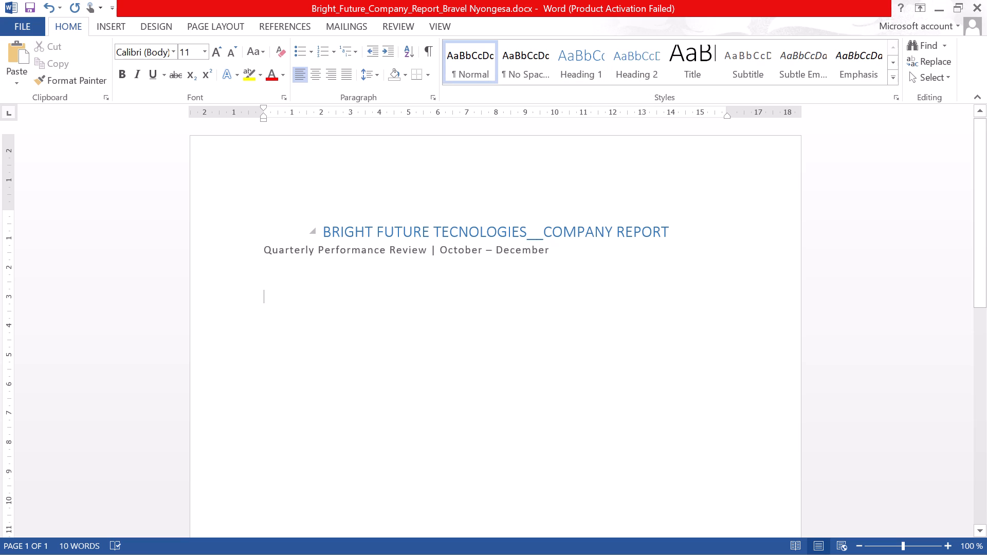
{"action": "left_click_drag", "start_coordinate": [325, 227], "coordinate": [666, 238]}
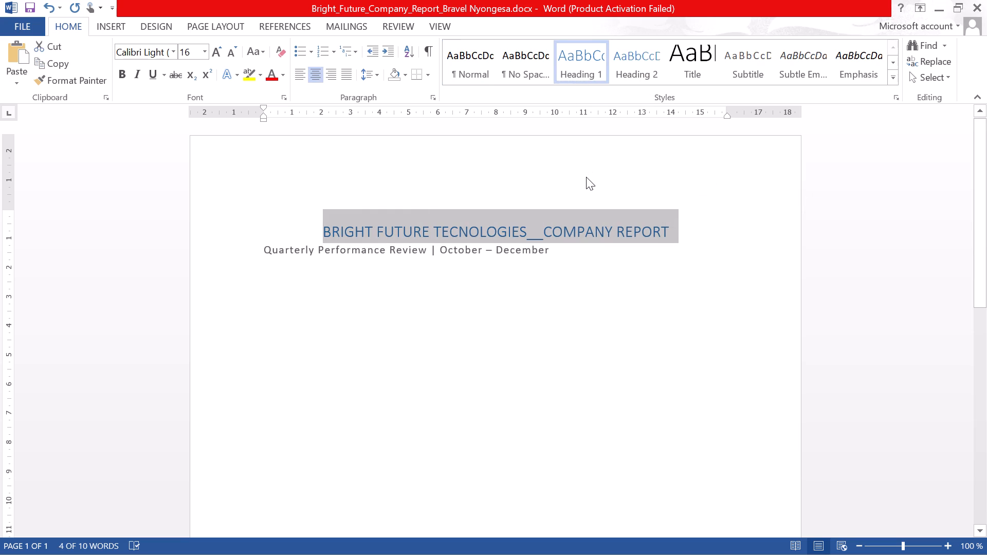
{"action": "key", "text": "ctrl+b"}
{"action": "left_click", "coordinate": [575, 250]}
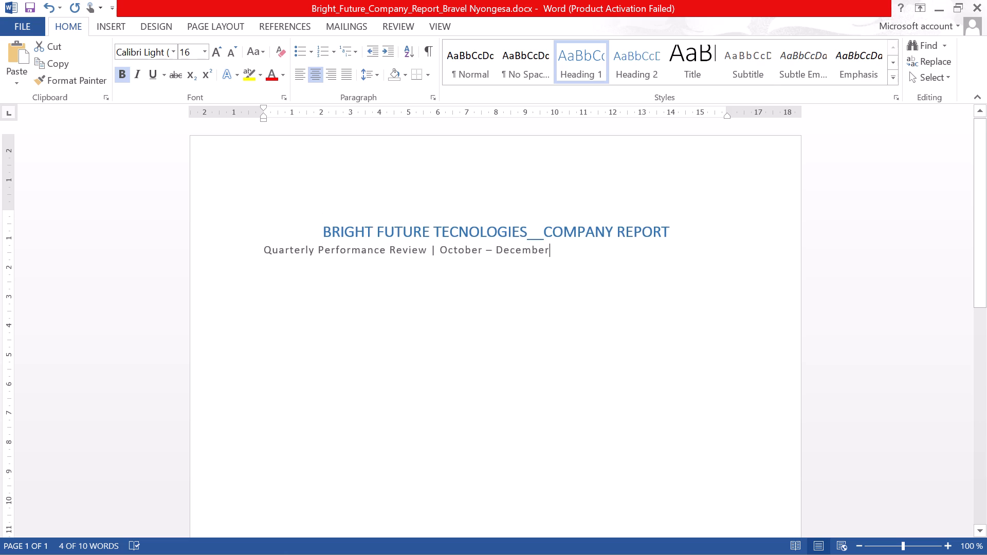
{"action": "left_click", "coordinate": [390, 255]}
{"action": "left_click", "coordinate": [339, 250]}
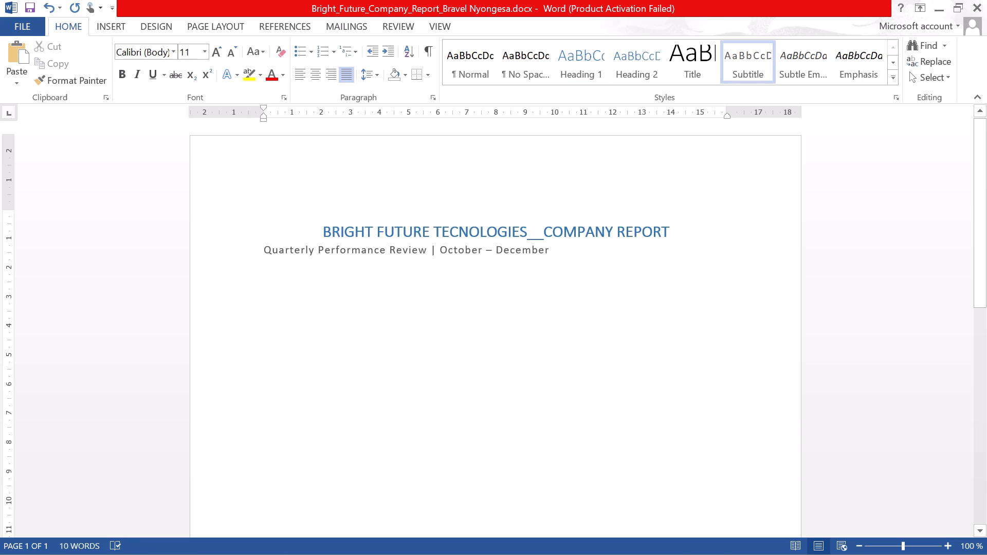
Apply the Heading 2 style to the "Quarterly Performance Review | October – December" subtitle.
{"action": "left_click_drag", "start_coordinate": [260, 250], "coordinate": [276, 250]}
{"action": "left_click_drag", "start_coordinate": [276, 250], "coordinate": [532, 260]}
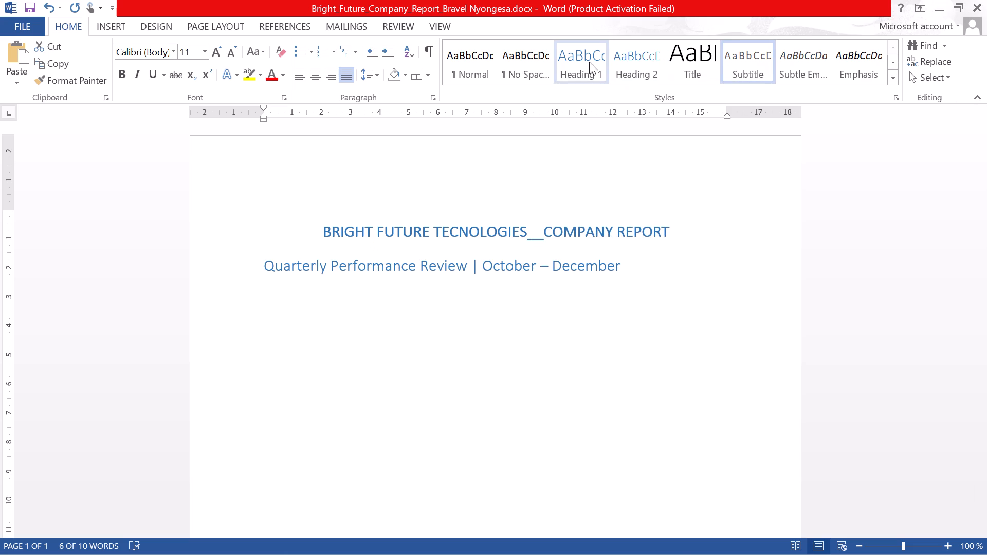
{"action": "left_click", "coordinate": [630, 67]}
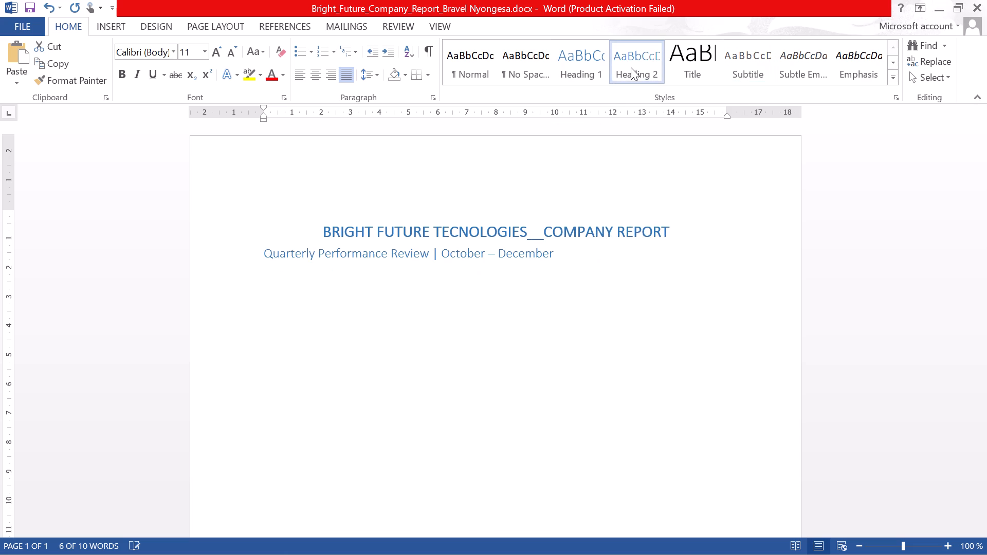
Add two new paragraphs below the subtitle.
{"action": "left_click", "coordinate": [577, 249]}
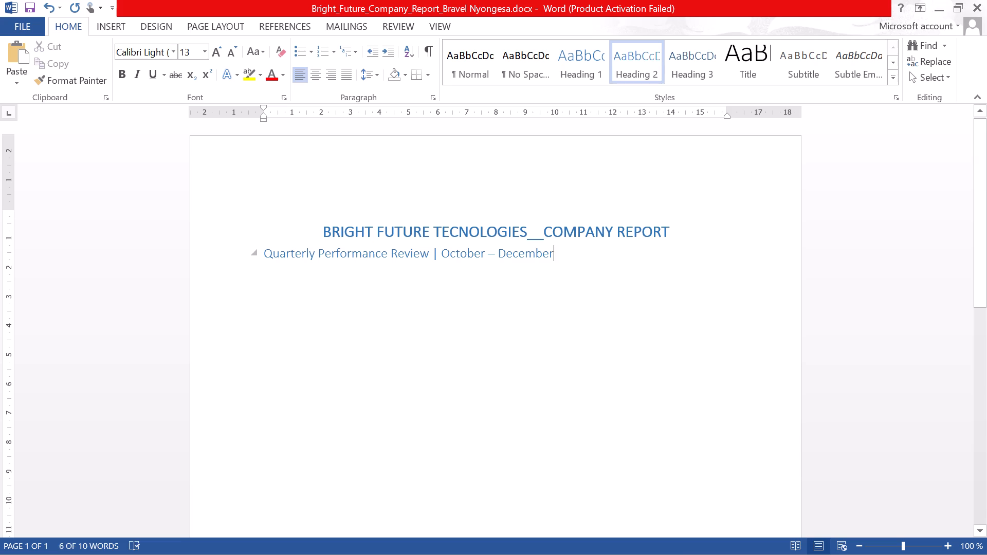
{"action": "key", "text": "Return"}
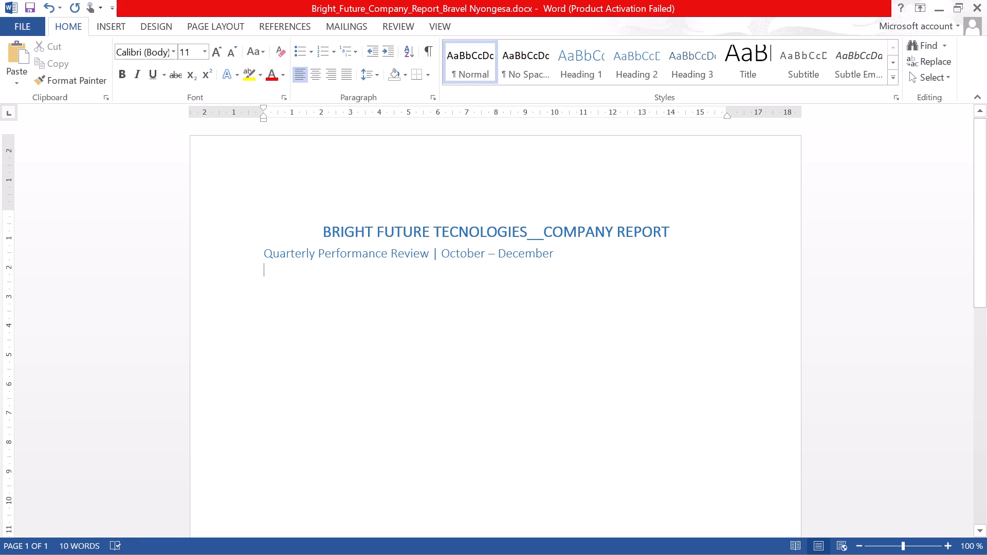
{"action": "key", "text": "Return"}
Check the first Part B heading in the assignment and enter "1.Company Overview" below the report's subtitle, followed by a new line.
{"action": "key", "text": "alt+Tab"}
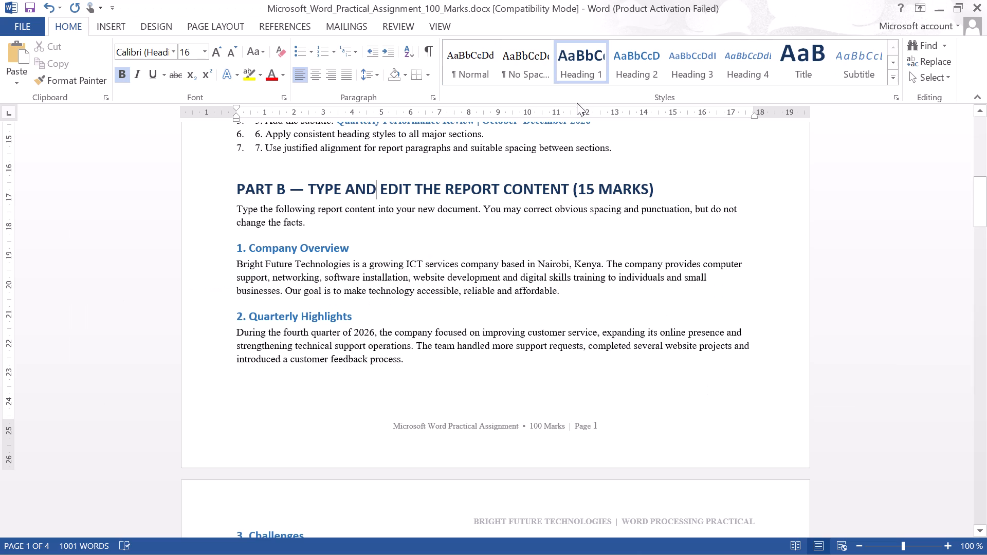
{"action": "left_click", "coordinate": [319, 256]}
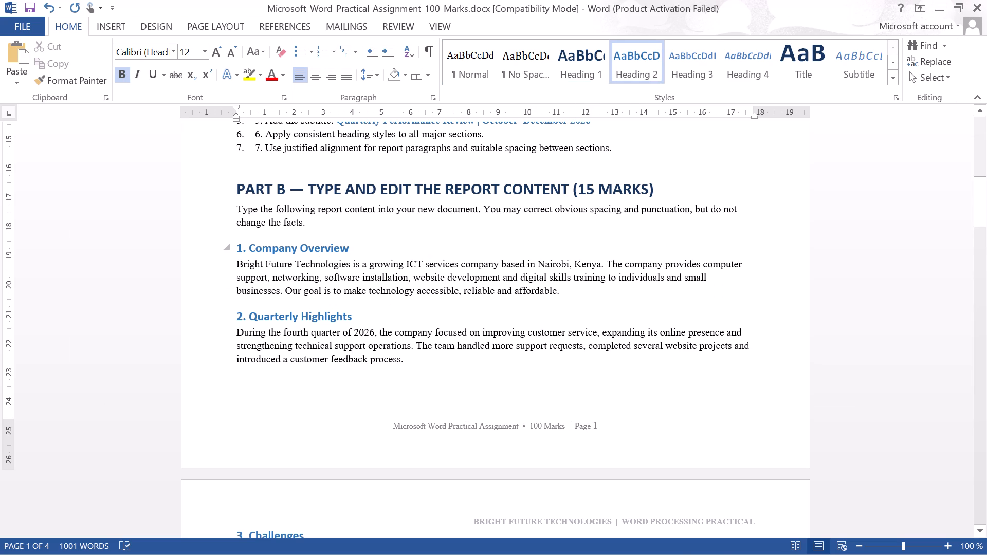
{"action": "key", "text": "alt+Tab"}
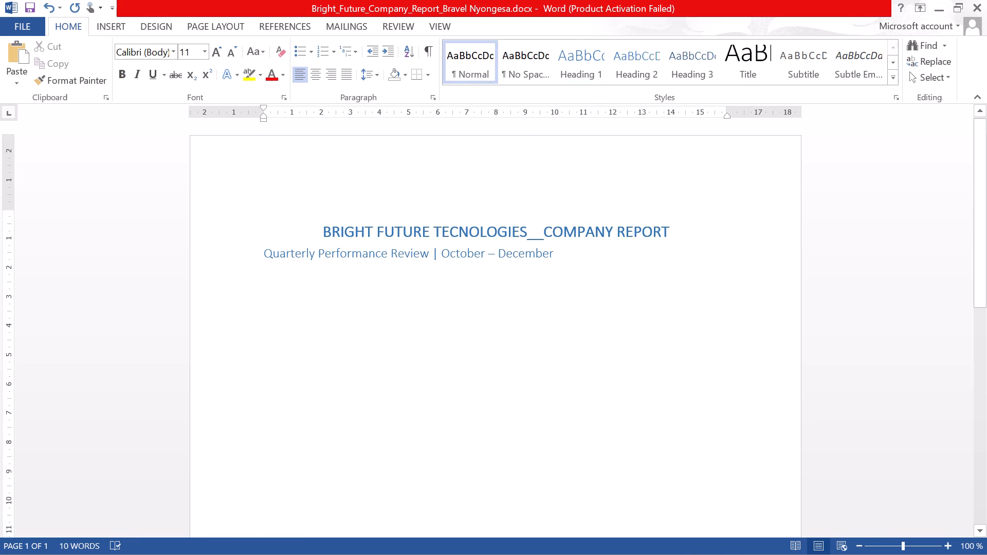
{"action": "key", "text": "alt+Tab"}
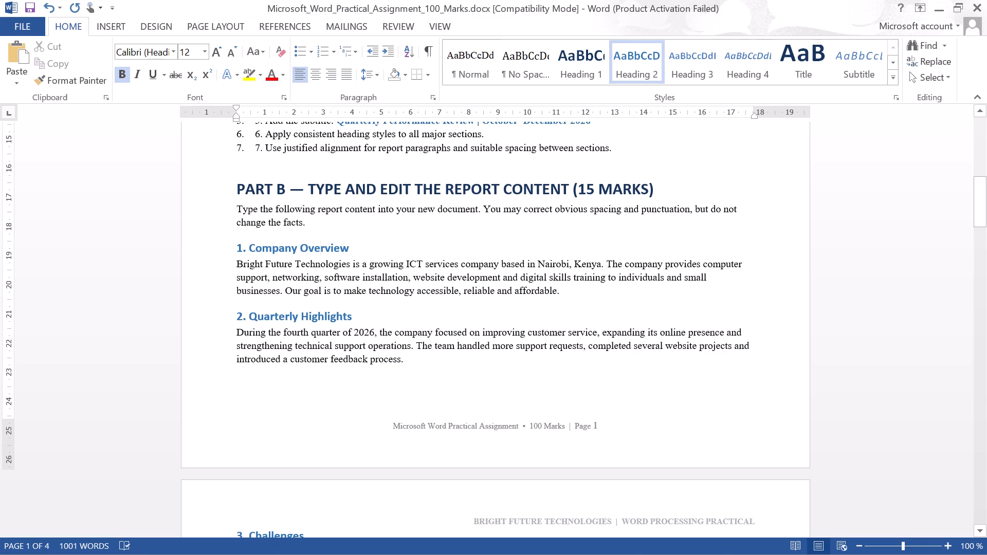
{"action": "key", "text": "alt+Tab"}
{"action": "key", "text": "1"}
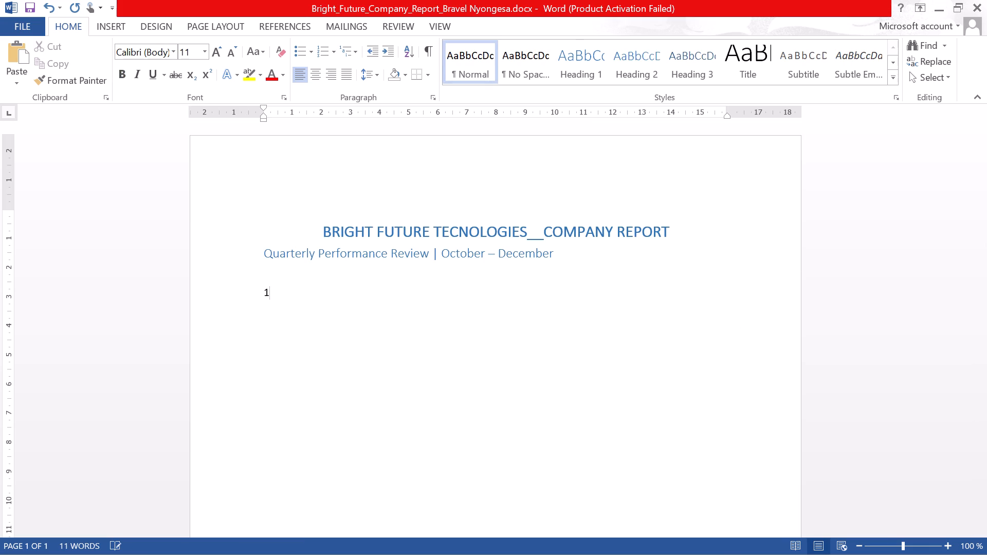
{"action": "key", "text": "period"}
{"action": "key", "text": "BackSpace"}
{"action": "key", "text": "BackSpace"}
{"action": "key", "text": "BackSpace"}
{"action": "key", "text": "BackSpace"}
{"action": "type", "text": "any"}
{"action": "key", "text": "space"}
{"action": "type", "text": "verview"}
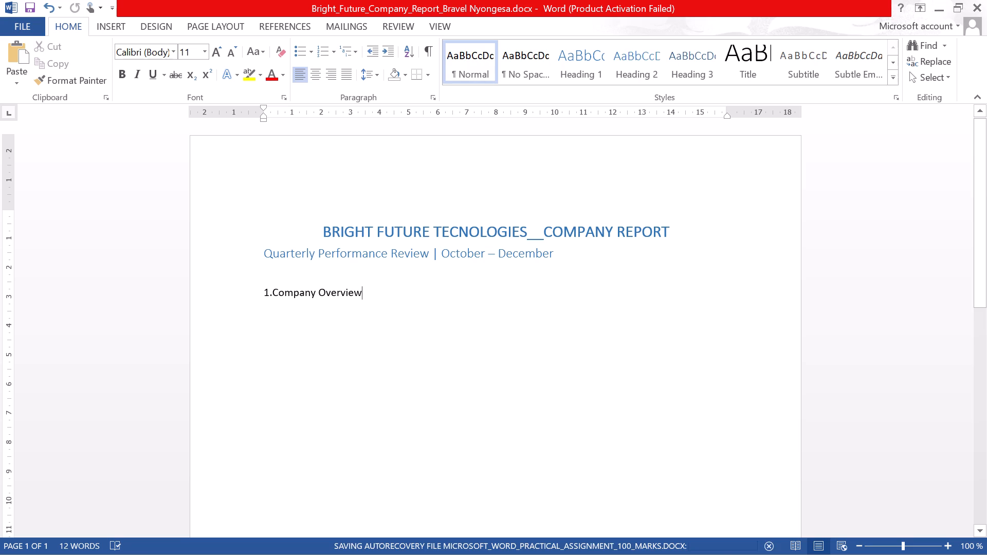
{"action": "left_click", "coordinate": [379, 293]}
{"action": "key", "text": "Return"}
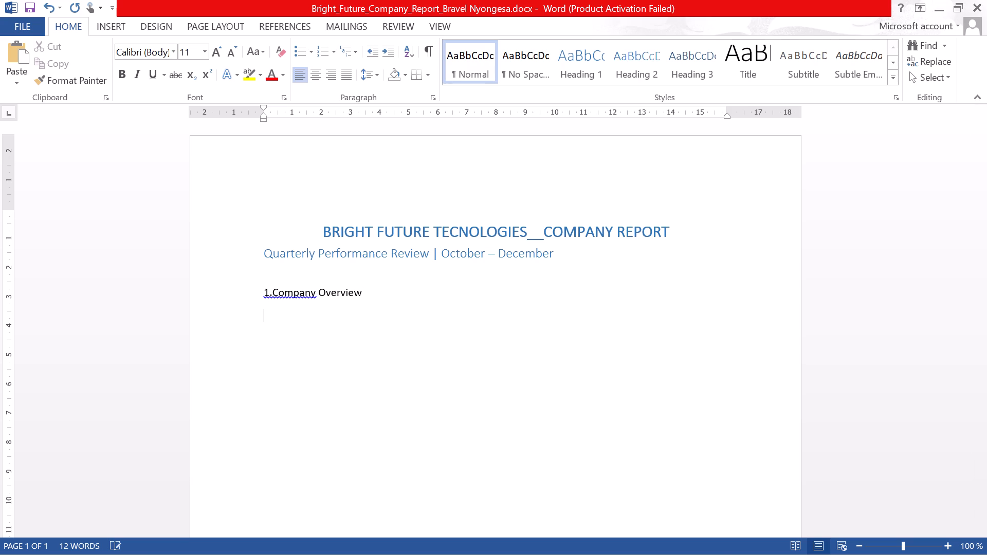
Consult the assignment and start the Company Overview paragraph with "Bright Future Technology is a growing ICT company" in sentence case.
{"action": "key", "text": "alt+Tab"}
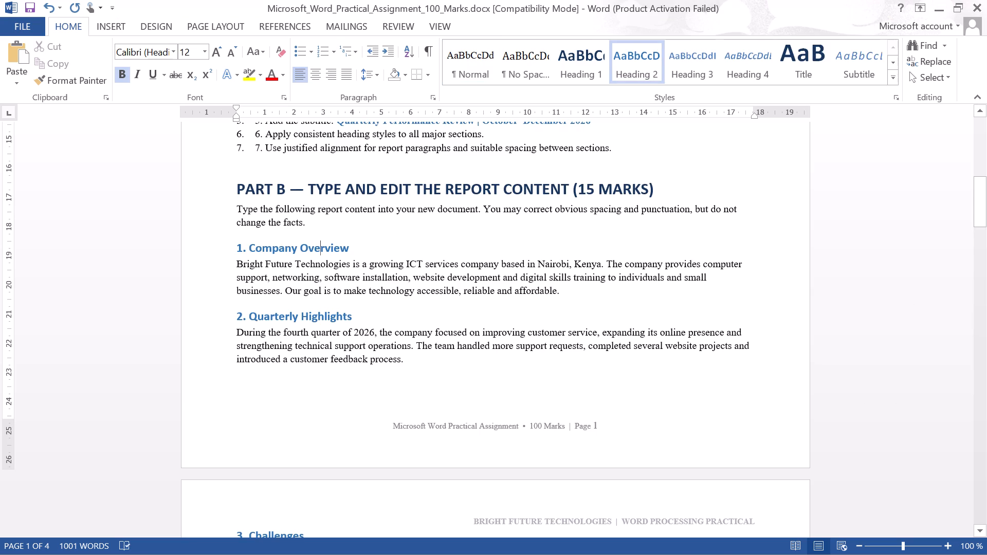
{"action": "key", "text": "alt+Tab"}
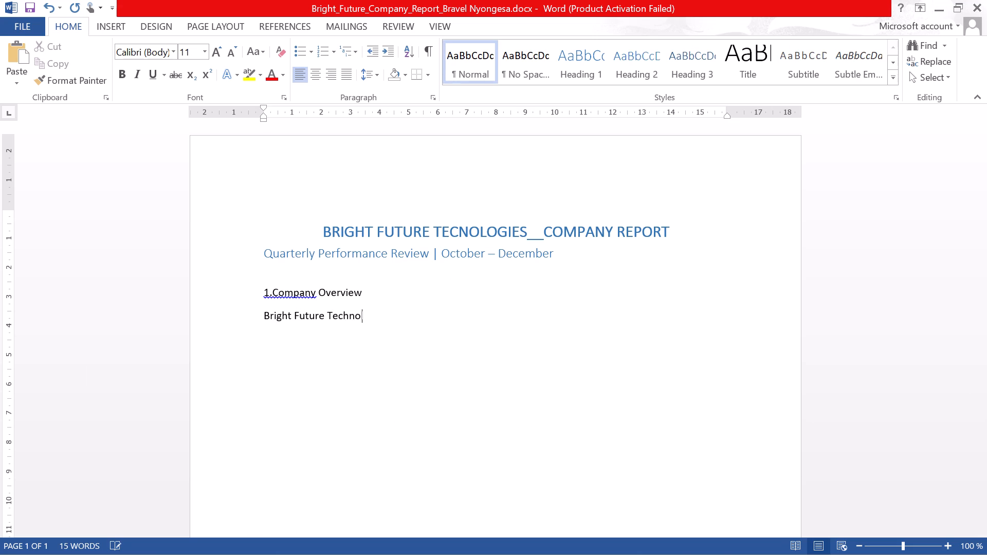
{"action": "key", "text": "alt+Tab"}
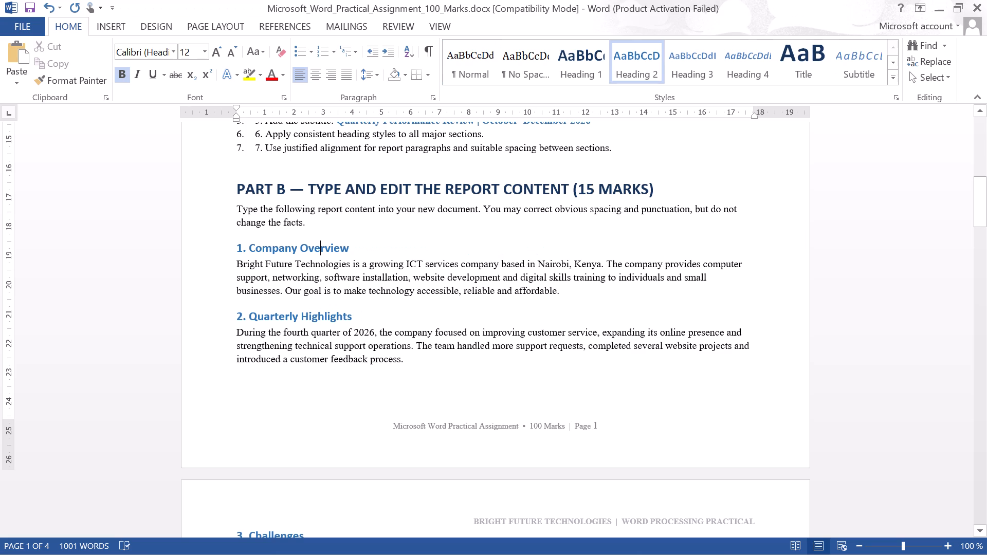
{"action": "key", "text": "alt+Tab"}
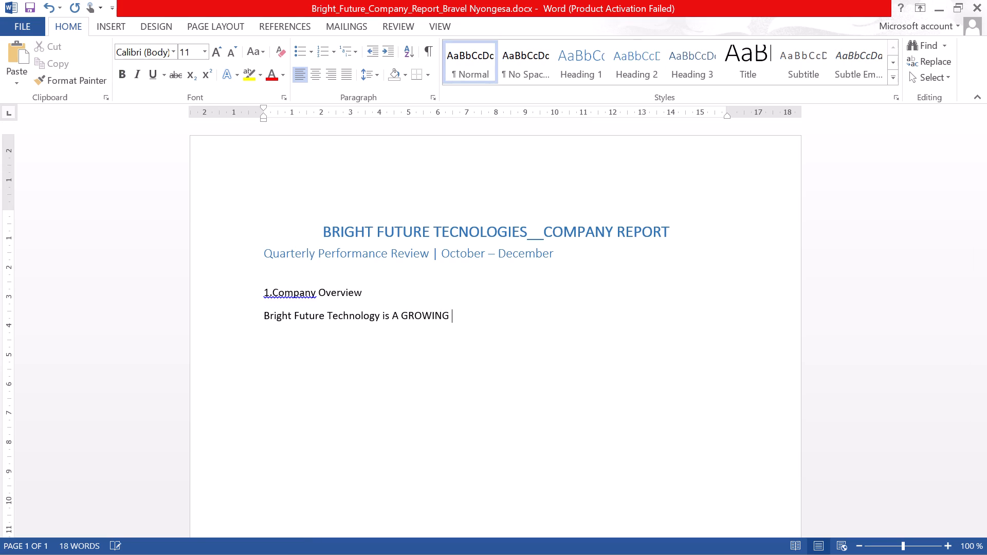
{"action": "key", "text": "BackSpace"}
{"action": "key", "text": "BackSpace"}
{"action": "key", "text": "BackSpace"}
{"action": "key", "text": "BackSpace"}
{"action": "key", "text": "BackSpace"}
{"action": "key", "text": "BackSpace"}
{"action": "key", "text": "BackSpace"}
{"action": "key", "text": "BackSpace"}
{"action": "key", "text": "BackSpace"}
{"action": "key", "text": "BackSpace"}
{"action": "type", "text": "A"}
{"action": "key", "text": "space"}
{"action": "key", "text": "BackSpace"}
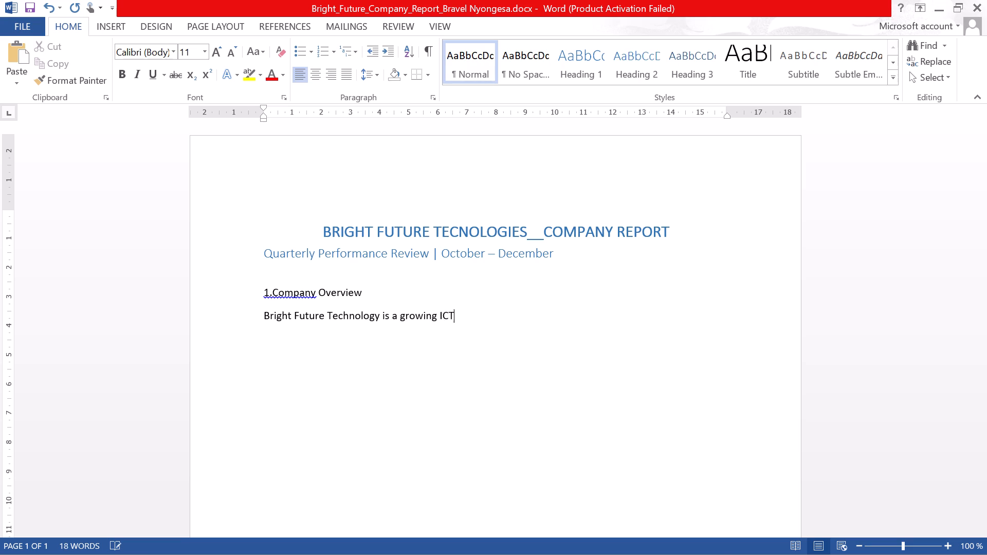
{"action": "type", "text": "company"}
{"action": "key", "text": "space"}
Compare the sentence with the assignment text and insert "services" between "ICT" and "company".
{"action": "key", "text": "alt+Tab"}
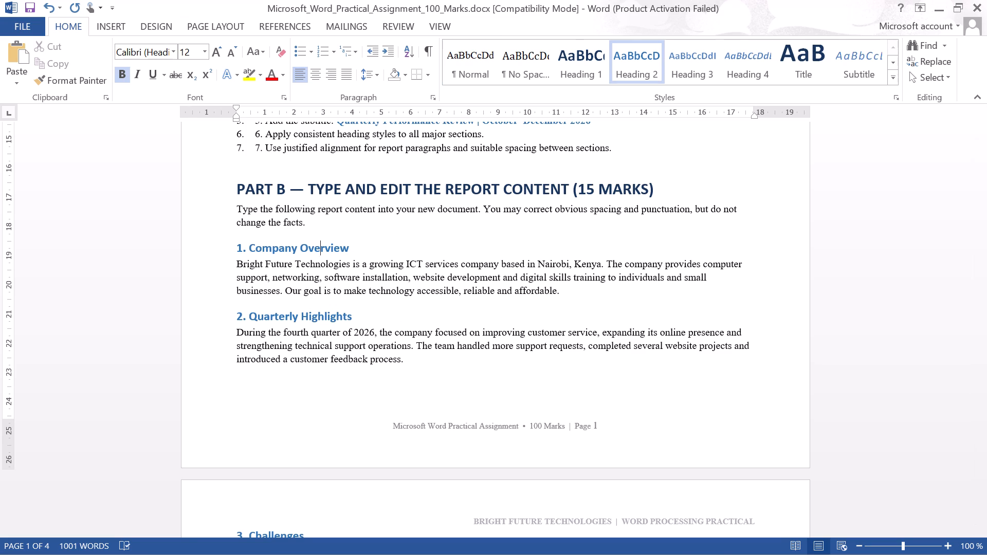
{"action": "key", "text": "alt+Tab"}
{"action": "key", "text": "Left"}
{"action": "key", "text": "Left"}
{"action": "key", "text": "Left"}
{"action": "key", "text": "Left"}
{"action": "key", "text": "Left"}
{"action": "key", "text": "Left"}
{"action": "key", "text": "Left"}
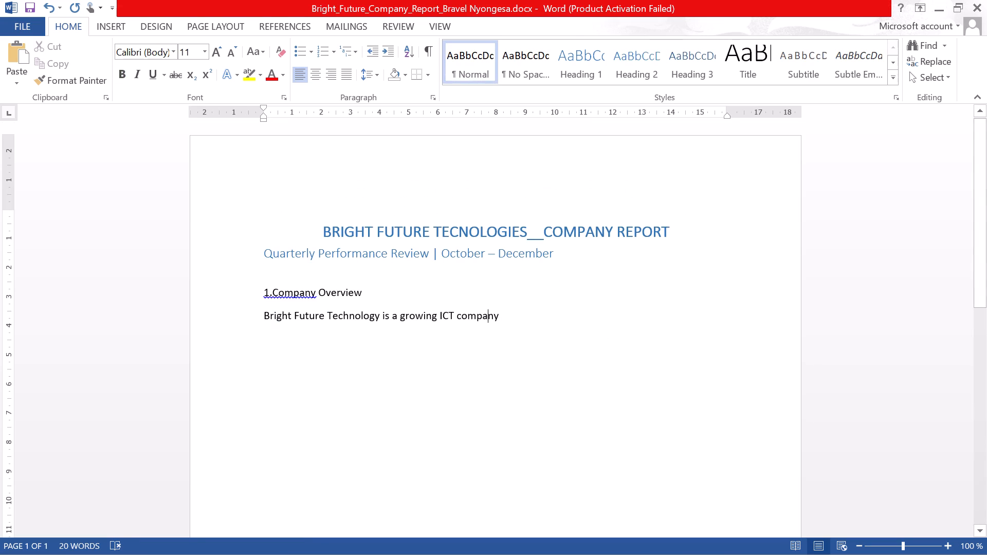
{"action": "key", "text": "Left"}
{"action": "key", "text": "Left"}
{"action": "key", "text": "Left"}
{"action": "key", "text": "Left"}
{"action": "key", "text": "Right"}
{"action": "key", "text": "Right"}
{"action": "key", "text": "Right"}
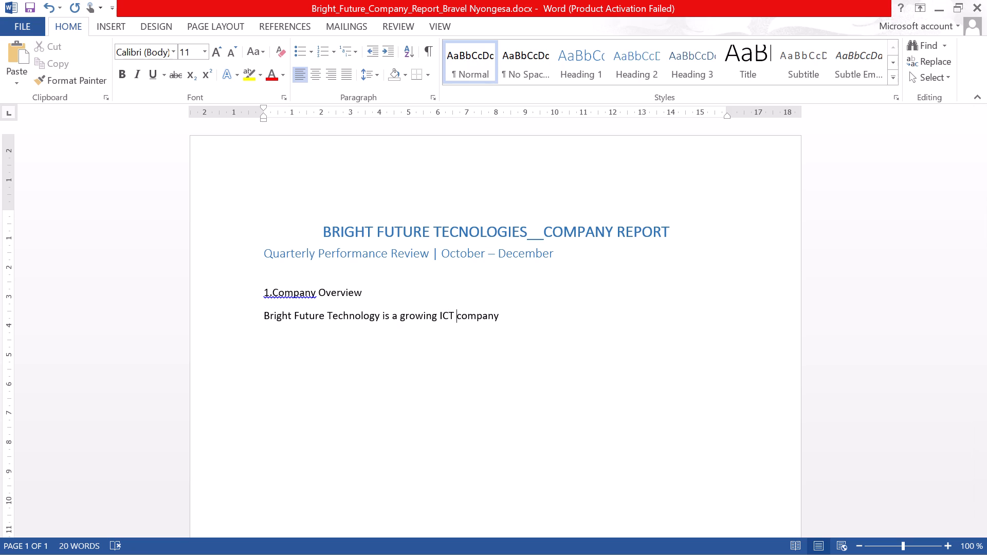
{"action": "type", "text": "services"}
{"action": "key", "text": "space"}
Complete the first Company Overview sentence with "based in Nairobi, Kenya.", checking it against the assignment.
{"action": "key", "text": "End"}
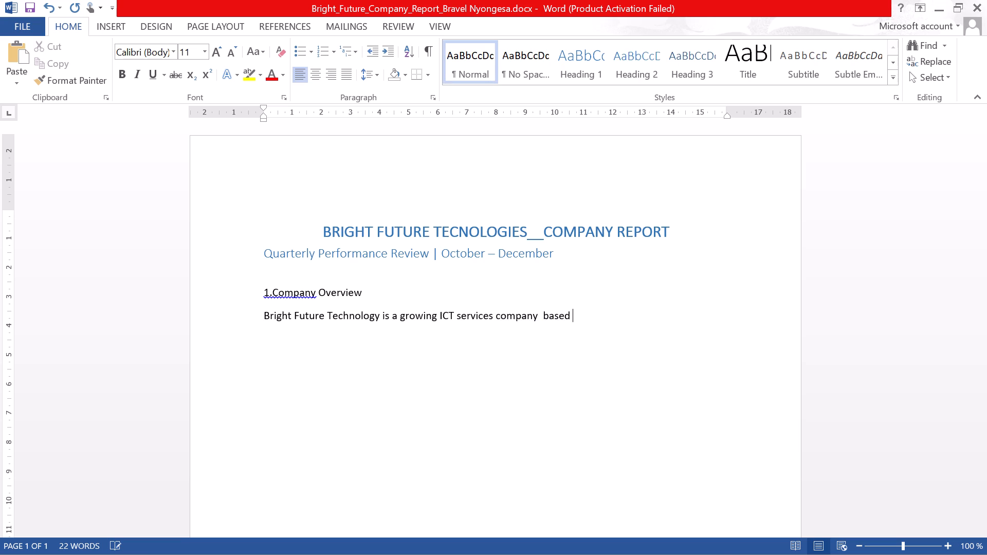
{"action": "key", "text": "BackSpace"}
{"action": "type", "text": "ao"}
{"action": "key", "text": "BackSpace"}
{"action": "type", "text": "irobi,"}
{"action": "key", "text": "space"}
{"action": "type", "text": "enya"}
{"action": "key", "text": "alt+Tab"}
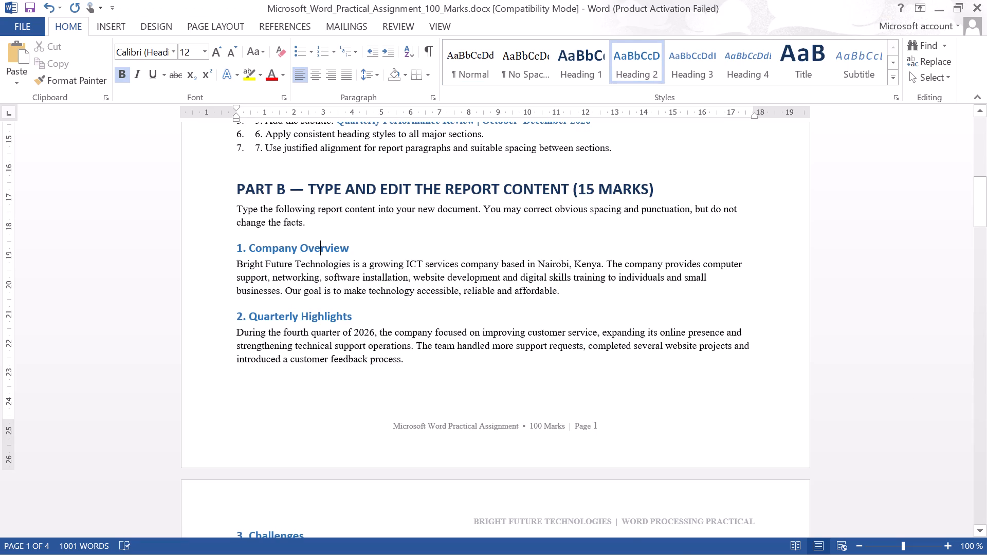
{"action": "key", "text": "alt+Tab"}
{"action": "type", "text": "."}
{"action": "key", "text": "space"}
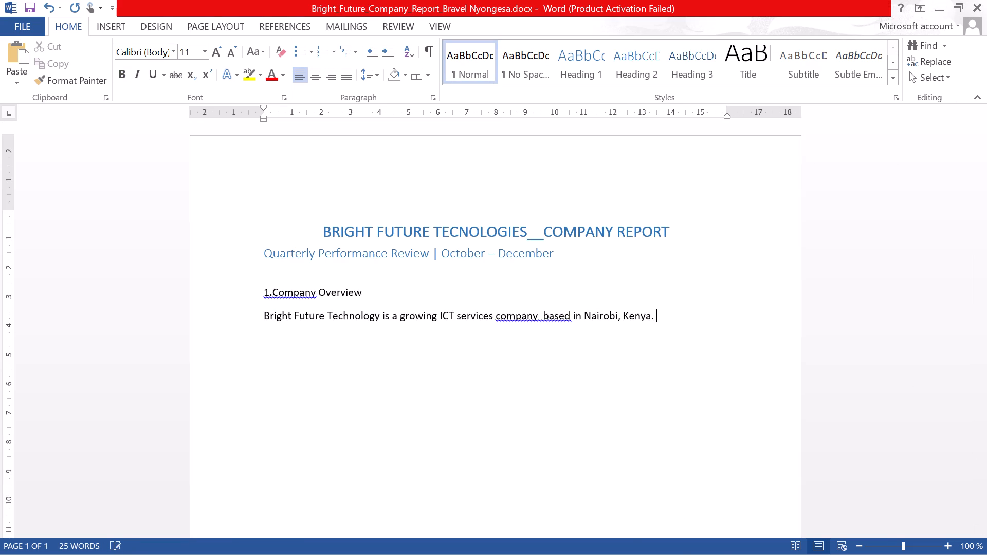
Add "The company provides computer support, networking ,software installation" to the Company Overview paragraph, checking the wording against the assignment.
{"action": "type", "text": "he company provides computer su"}
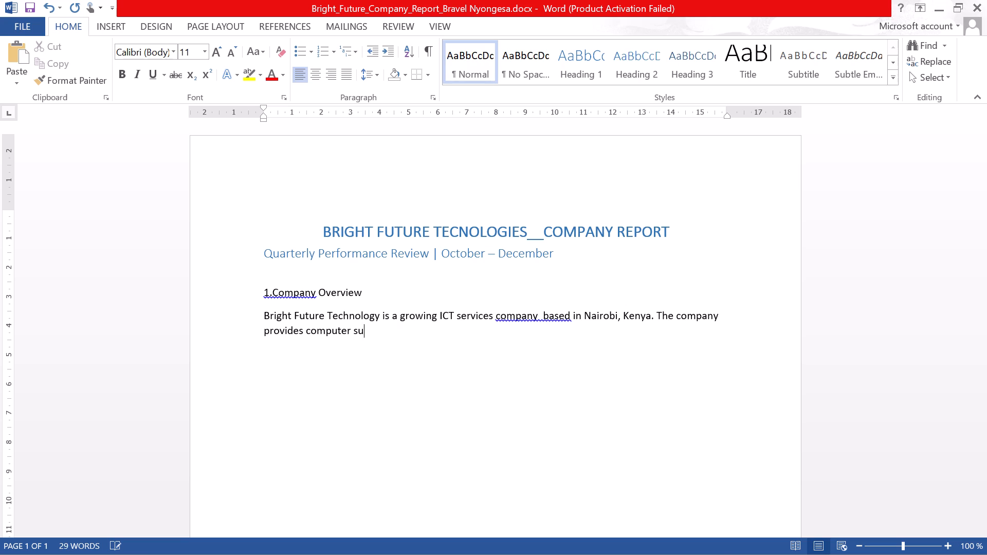
{"action": "type", "text": "pport"}
{"action": "key", "text": "alt+Tab"}
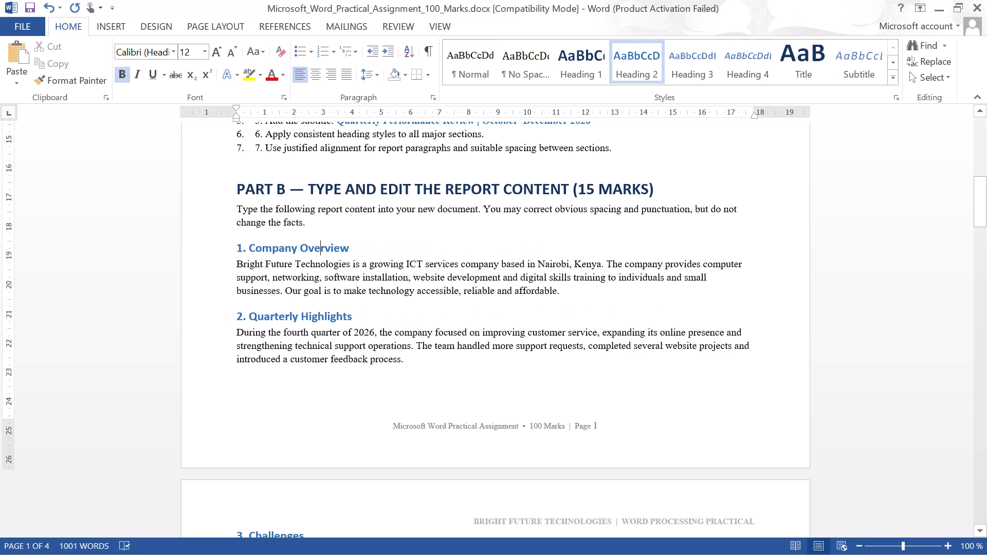
{"action": "key", "text": "alt+Tab"}
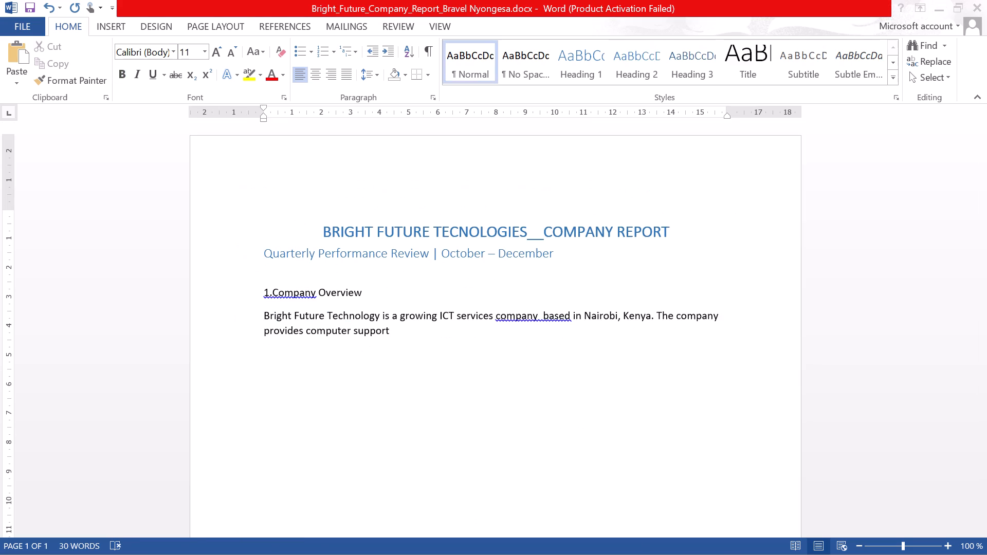
{"action": "type", "text": ", networking ,"}
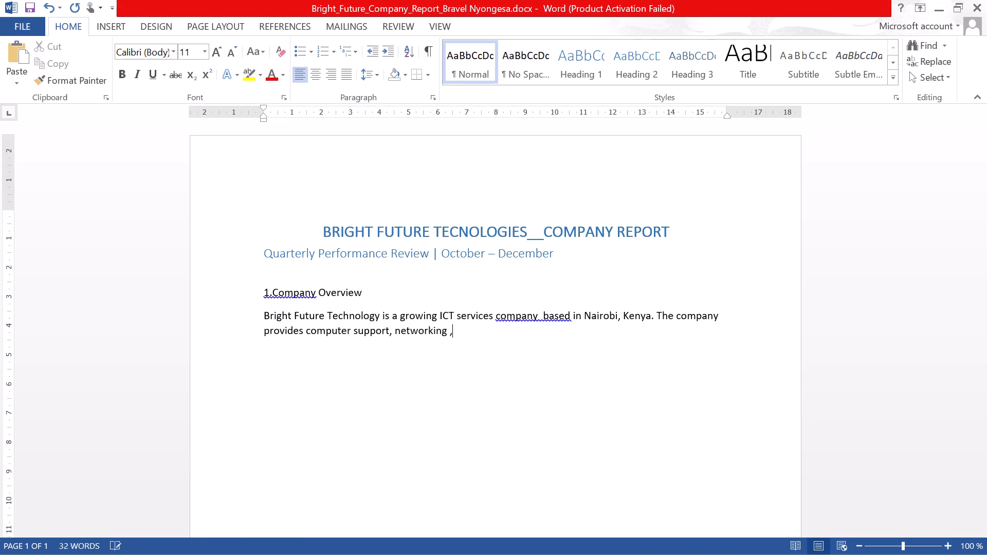
{"action": "type", "text": "software installation"}
Consult the assignment and continue the sentence with ", website development and digital skills training".
{"action": "key", "text": "alt+Tab"}
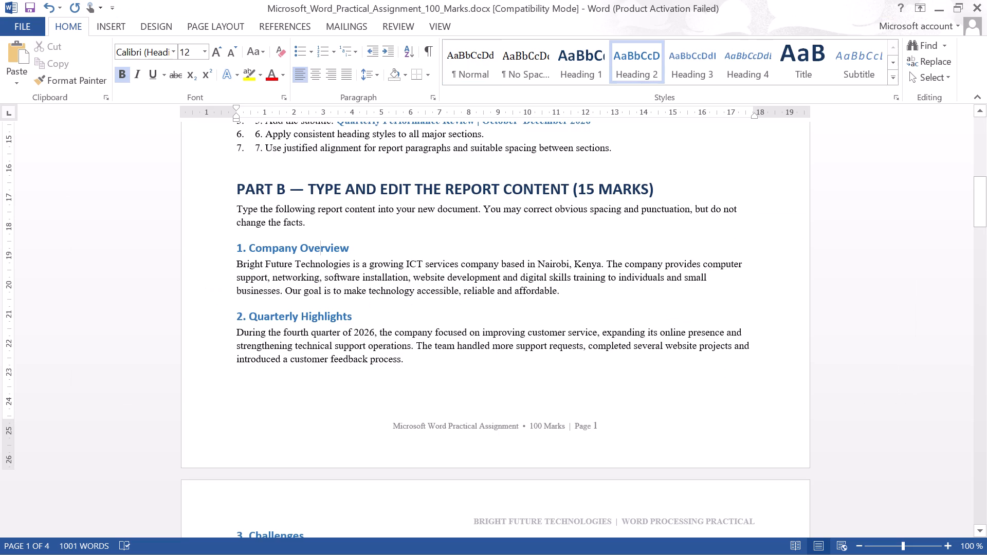
{"action": "key", "text": "alt+Tab"}
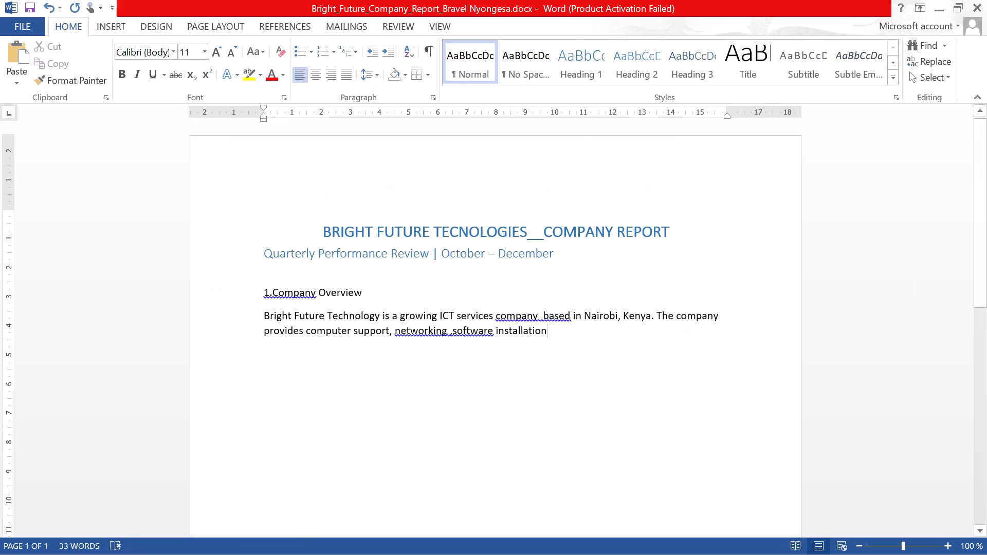
{"action": "type", "text": ", websit e"}
{"action": "key", "text": "BackSpace"}
{"action": "key", "text": "BackSpace"}
{"action": "key", "text": "d"}
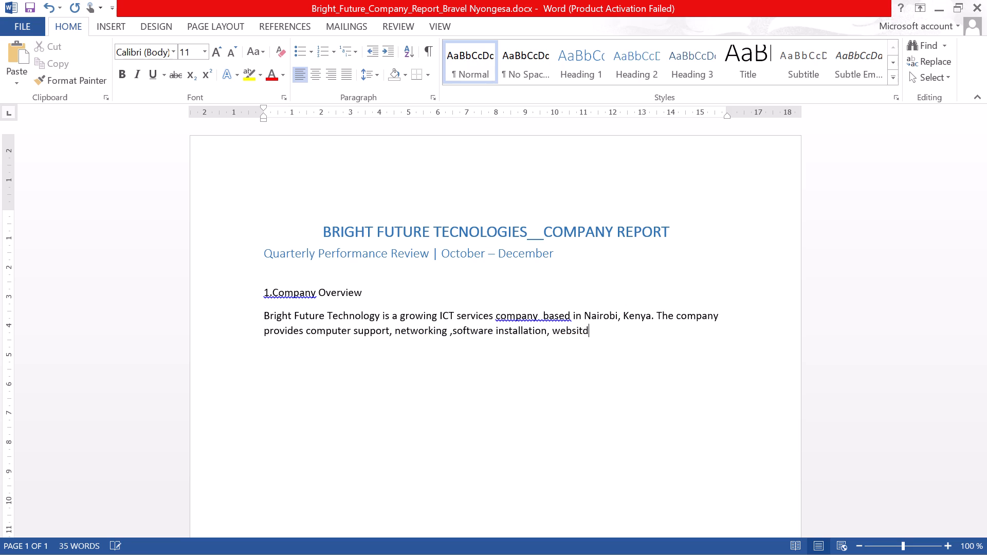
{"action": "key", "text": "BackSpace"}
{"action": "type", "text": "e development and"}
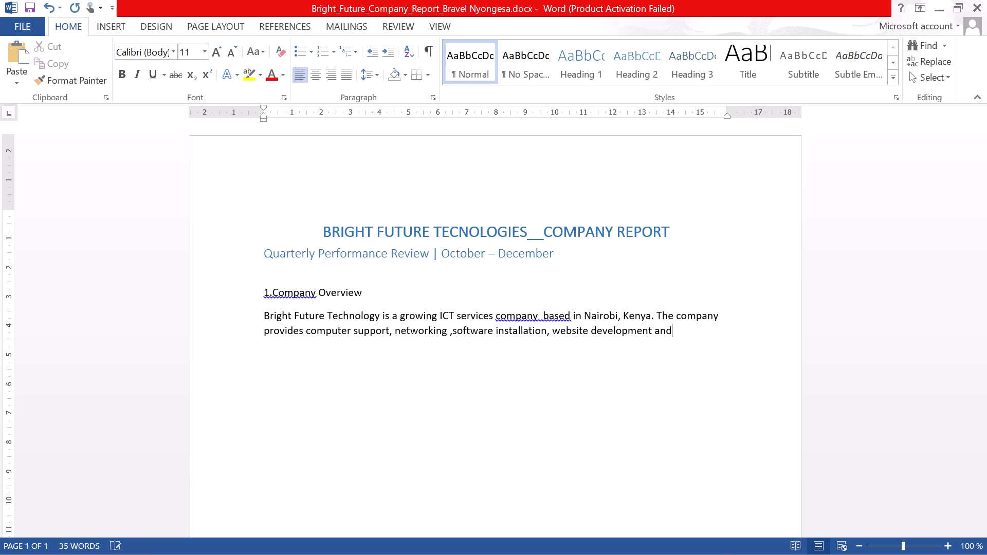
{"action": "key", "text": "space"}
{"action": "key", "text": "alt+Tab"}
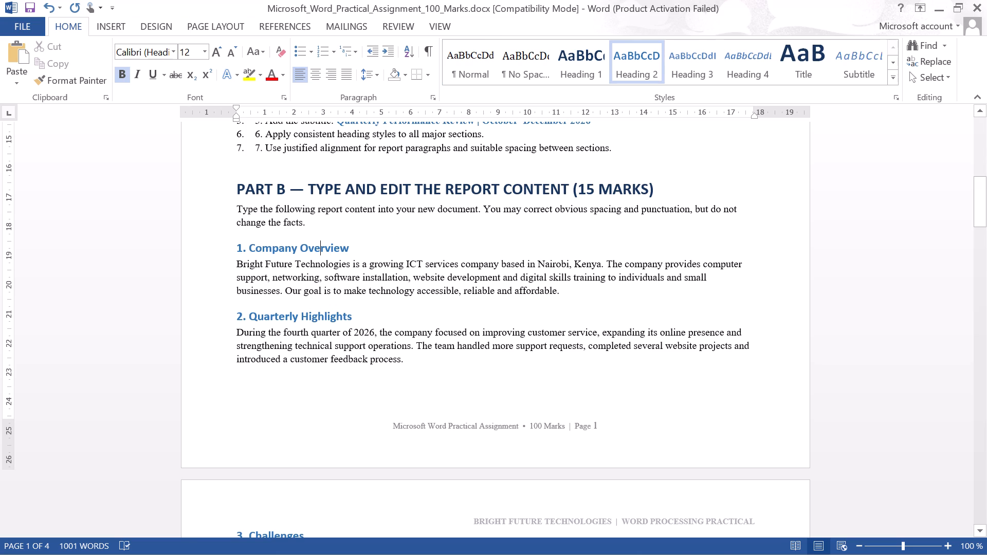
{"action": "key", "text": "alt+Tab"}
{"action": "type", "text": "digital skills traini"}
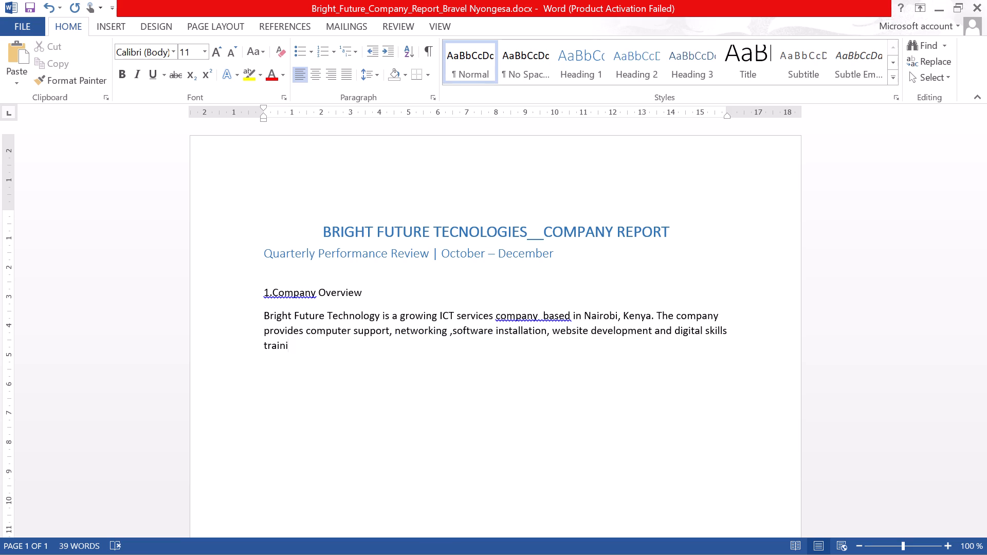
{"action": "type", "text": "ng"}
Extend the sentence with "to individuals and small businesses", checking the assignment text and correcting the spelling of the last word.
{"action": "key", "text": "alt+Tab"}
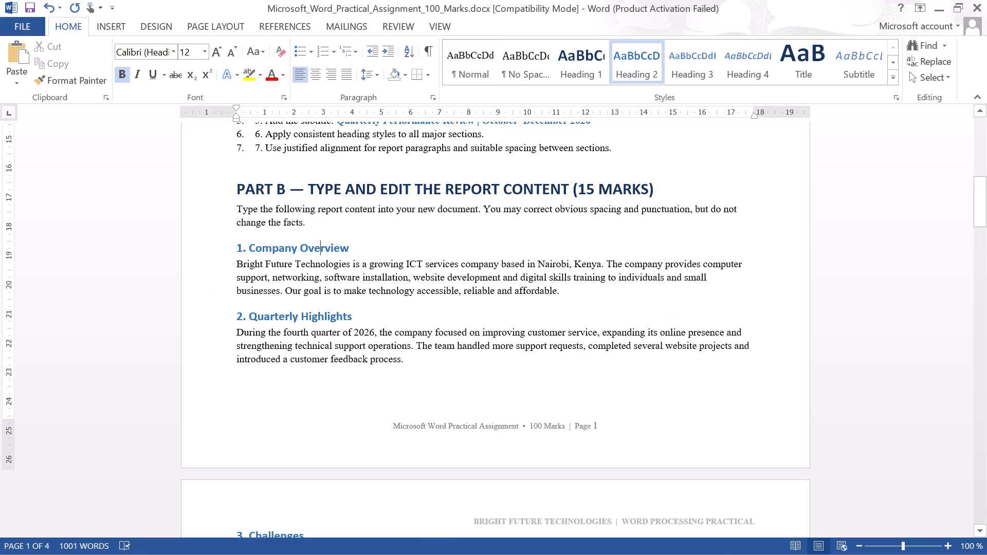
{"action": "key", "text": "alt+Tab"}
{"action": "key", "text": "space"}
{"action": "type", "text": "to individuals and small tr"}
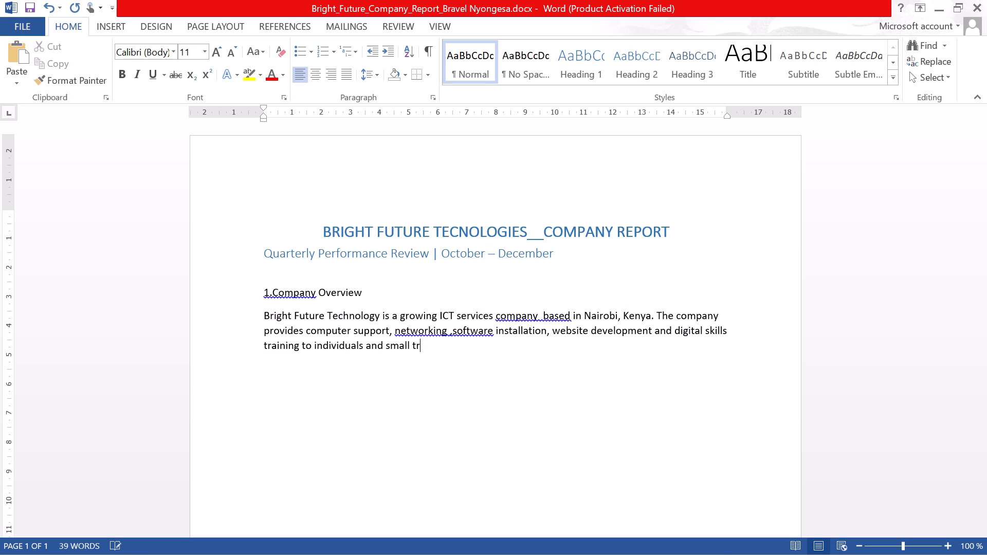
{"action": "key", "text": "alt+Tab"}
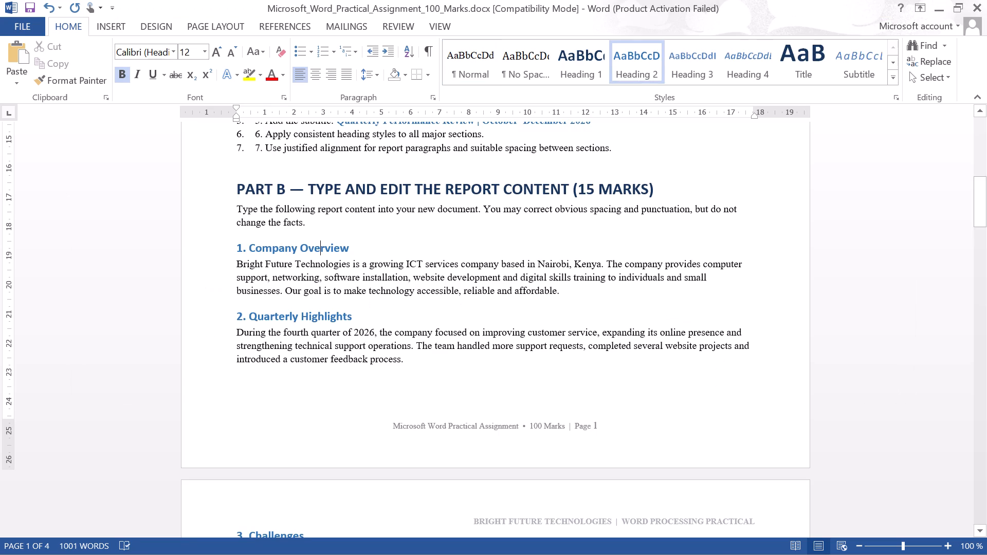
{"action": "key", "text": "alt+Tab"}
{"action": "key", "text": "BackSpace"}
{"action": "key", "text": "BackSpace"}
{"action": "type", "text": "busoi"}
{"action": "key", "text": "BackSpace"}
{"action": "key", "text": "BackSpace"}
{"action": "type", "text": "innes"}
{"action": "key", "text": "s"}
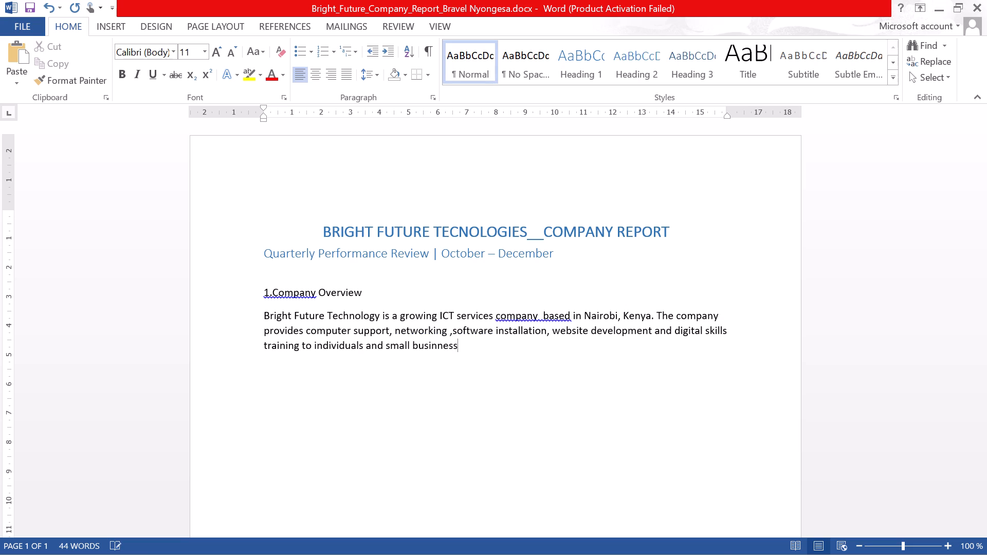
{"action": "type", "text": "es"}
{"action": "key", "text": "Left"}
{"action": "key", "text": "Left"}
{"action": "key", "text": "Left"}
{"action": "key", "text": "Left"}
{"action": "key", "text": "Left"}
{"action": "key", "text": "BackSpace"}
{"action": "key", "text": "End"}
Check the assignment, end the sentence with a full stop, and start another with "Our goal is to make business accessible".
{"action": "key", "text": "alt+Tab"}
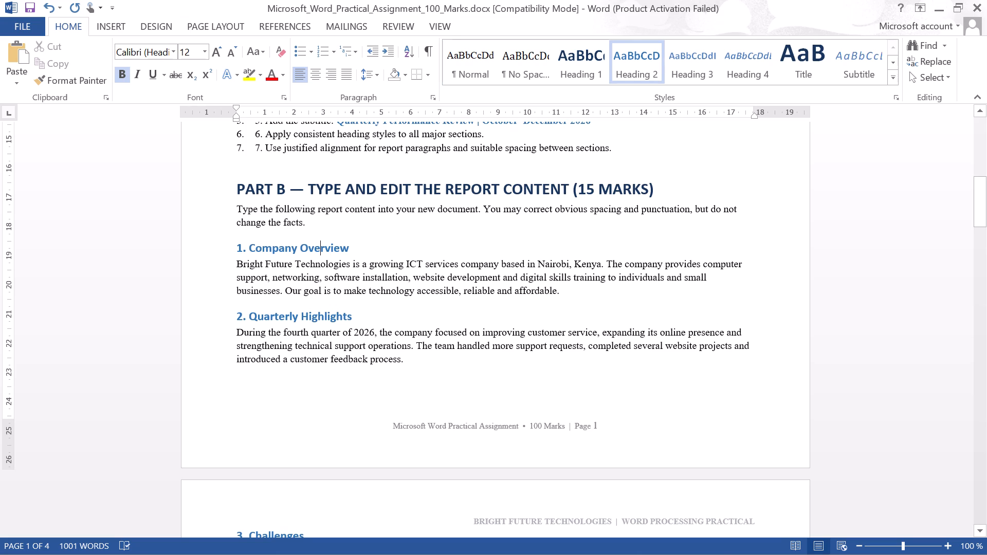
{"action": "key", "text": "alt+Tab"}
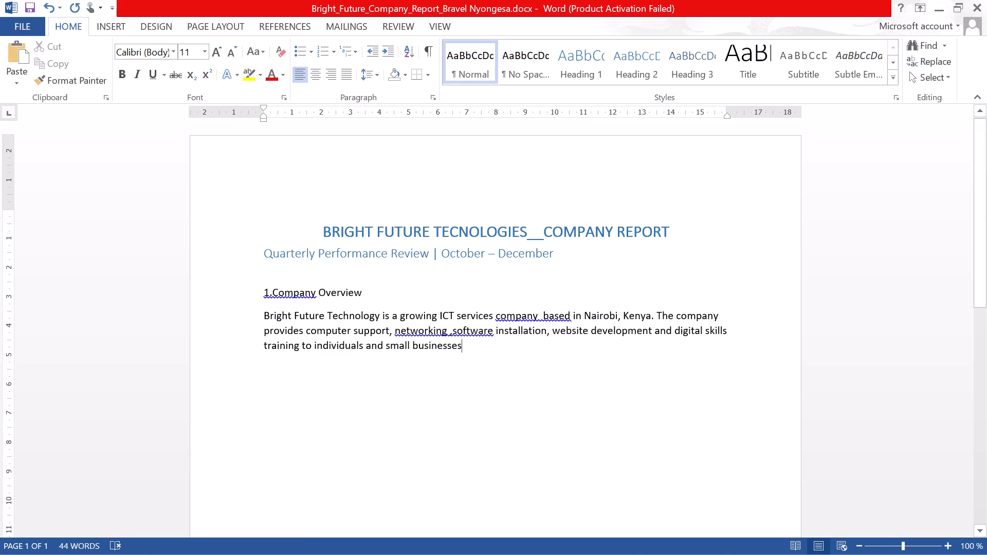
{"action": "type", "text": "."}
{"action": "key", "text": "space"}
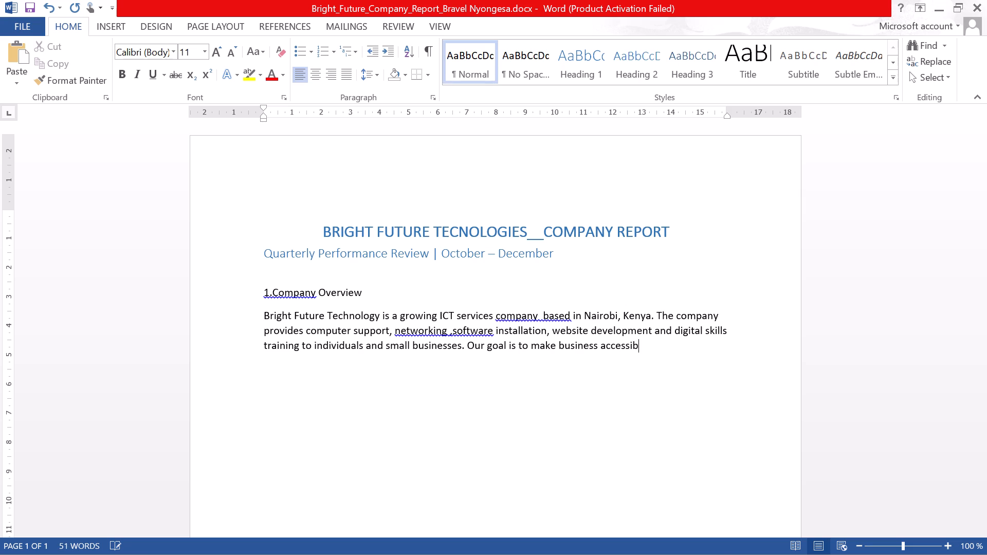
Replace "business" with "technology" in the sentence starting "Our goal is to make", comparing it with the assignment.
{"action": "key", "text": "Left"}
{"action": "key", "text": "Left"}
{"action": "key", "text": "Left"}
{"action": "key", "text": "Left"}
{"action": "key", "text": "Left"}
{"action": "key", "text": "Left"}
{"action": "key", "text": "Left"}
{"action": "key", "text": "Left"}
{"action": "key", "text": "Left"}
{"action": "key", "text": "Left"}
{"action": "key", "text": "Left"}
{"action": "key", "text": "Left"}
{"action": "key", "text": "Left"}
{"action": "key", "text": "Left"}
{"action": "key", "text": "Left"}
{"action": "key", "text": "Left"}
{"action": "key", "text": "Left"}
{"action": "key", "text": "Left"}
{"action": "key", "text": "Left"}
{"action": "type", "text": "technology"}
{"action": "key", "text": "space"}
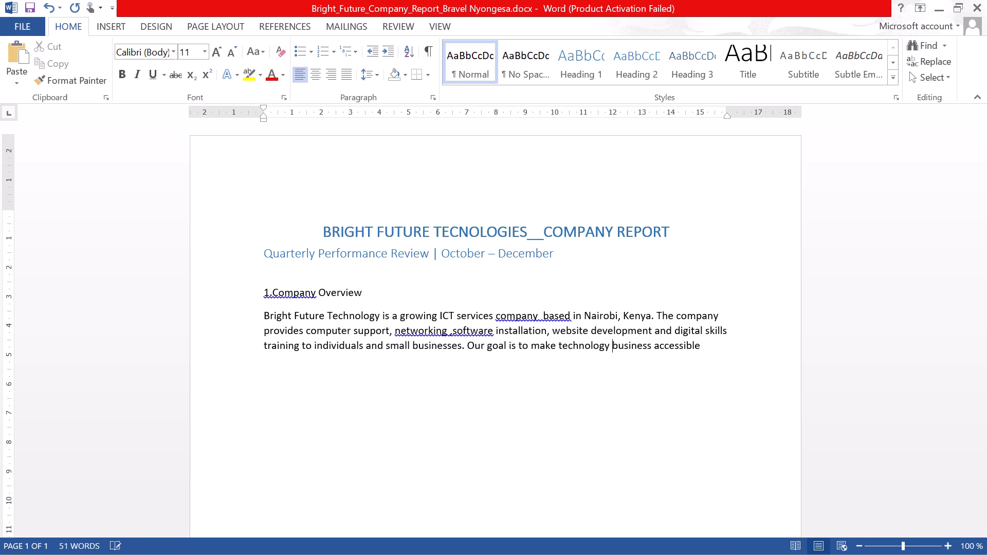
{"action": "key", "text": "alt+Tab"}
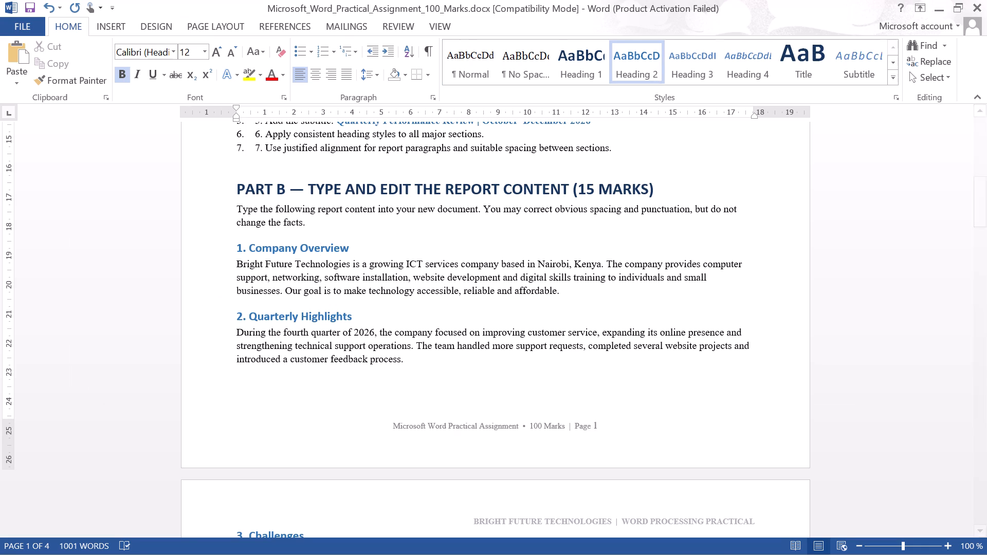
{"action": "key", "text": "alt+Tab"}
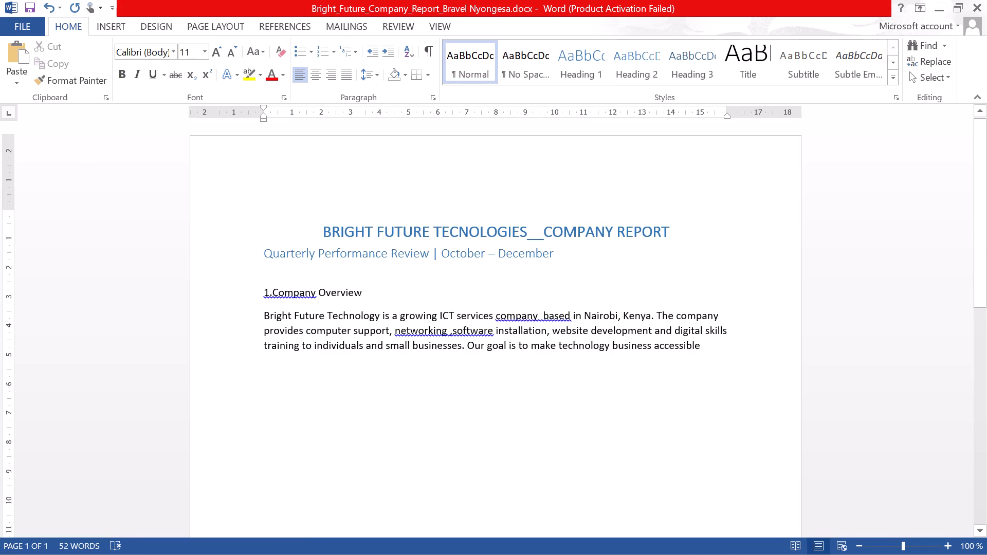
{"action": "key", "text": "Delete"}
{"action": "key", "text": "Delete"}
{"action": "key", "text": "Delete"}
{"action": "key", "text": "Delete"}
{"action": "key", "text": "Delete"}
{"action": "key", "text": "Delete"}
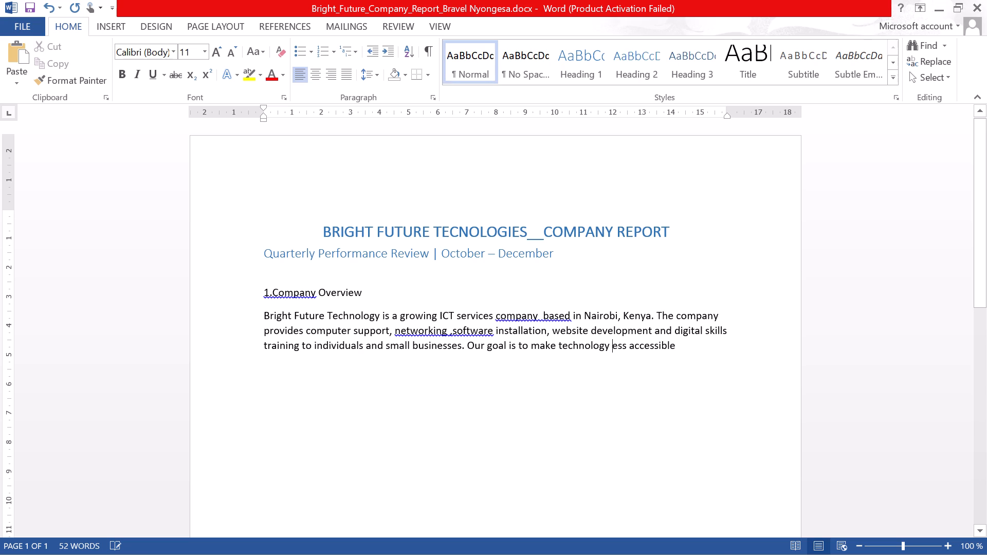
{"action": "key", "text": "Delete"}
{"action": "key", "text": "Delete"}
{"action": "key", "text": "Delete"}
Complete the last Company Overview sentence with ", reliable and affordable.", checking it against the assignment.
{"action": "key", "text": "End"}
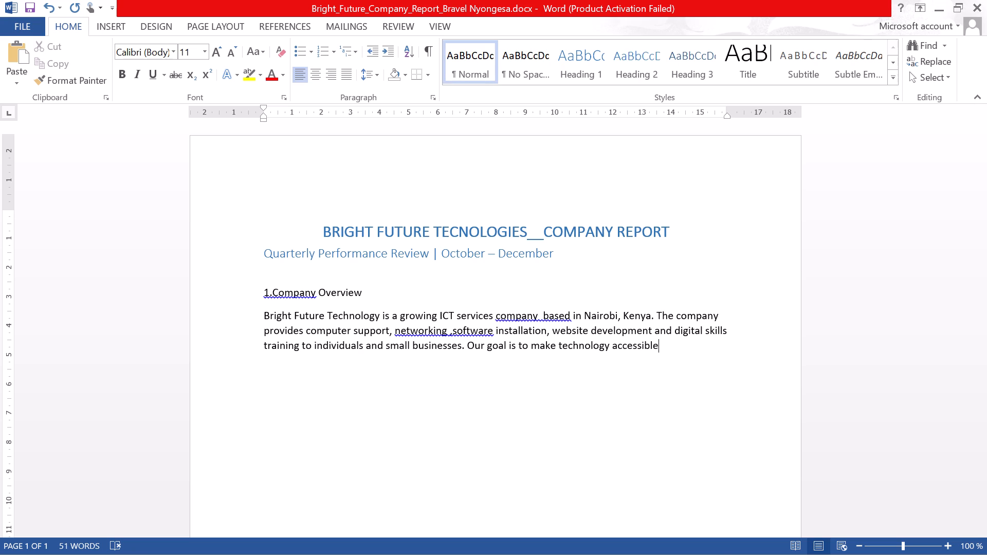
{"action": "key", "text": "comma"}
{"action": "key", "text": "alt+Tab"}
{"action": "key", "text": "alt+Tab"}
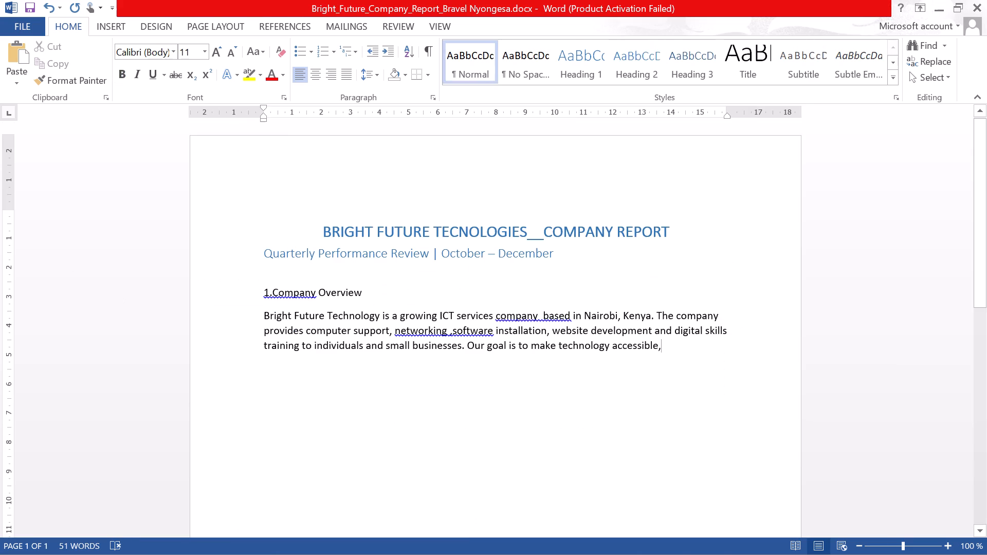
{"action": "key", "text": "space"}
{"action": "type", "text": "reliable and affordabe"}
{"action": "key", "text": "BackSpace"}
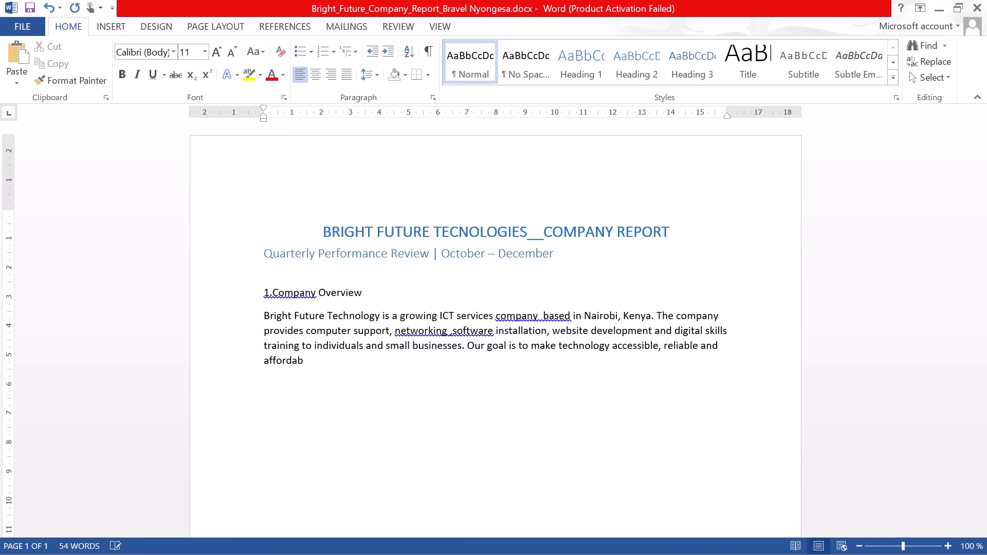
{"action": "type", "text": "le."}
Add the heading "2.Quarterly Highlights" below the Company Overview paragraph, leaving a blank line and checking the assignment text.
{"action": "key", "text": "shift+Return"}
{"action": "key", "text": "shift+Return"}
{"action": "key", "text": "2"}
{"action": "key", "text": "alt+Tab"}
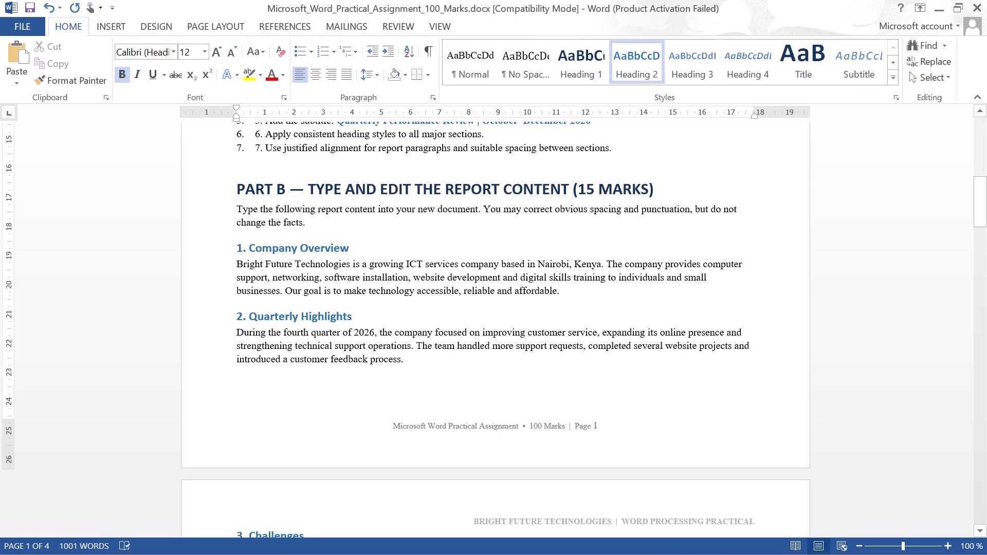
{"action": "key", "text": "alt+Tab"}
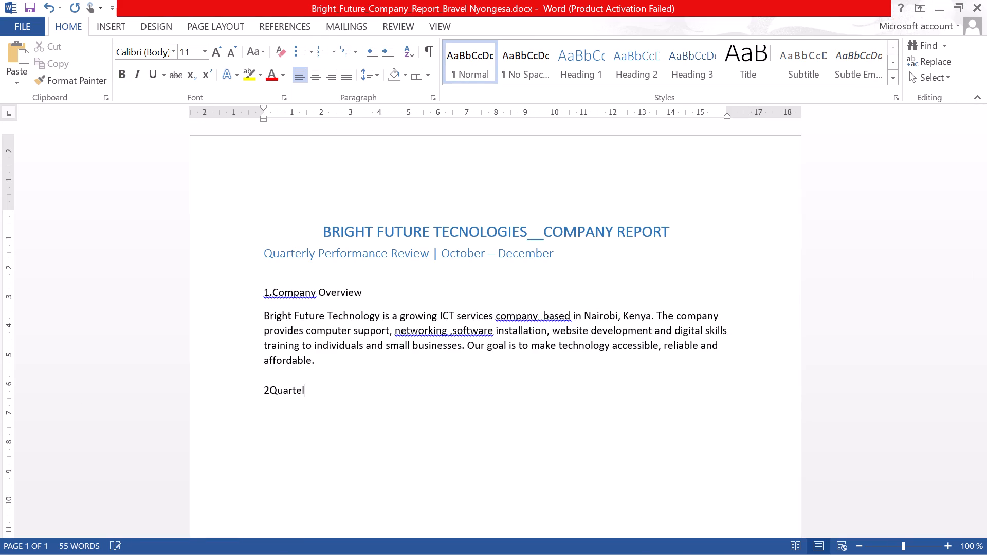
{"action": "key", "text": "BackSpace"}
{"action": "type", "text": "rle"}
{"action": "key", "text": "BackSpace"}
{"action": "type", "text": "y"}
{"action": "key", "text": "space"}
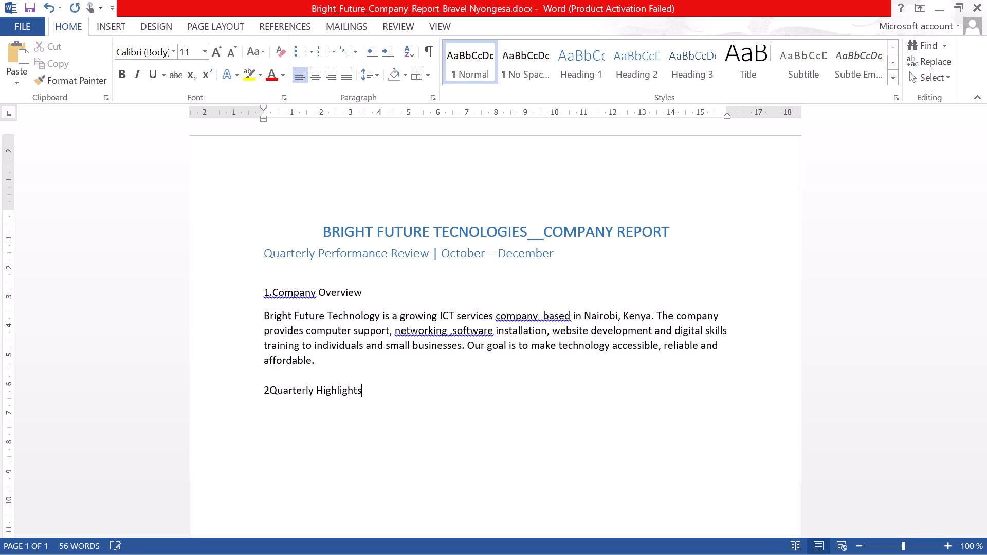
{"action": "key", "text": "Home"}
{"action": "key", "text": "Right"}
{"action": "key", "text": "period"}
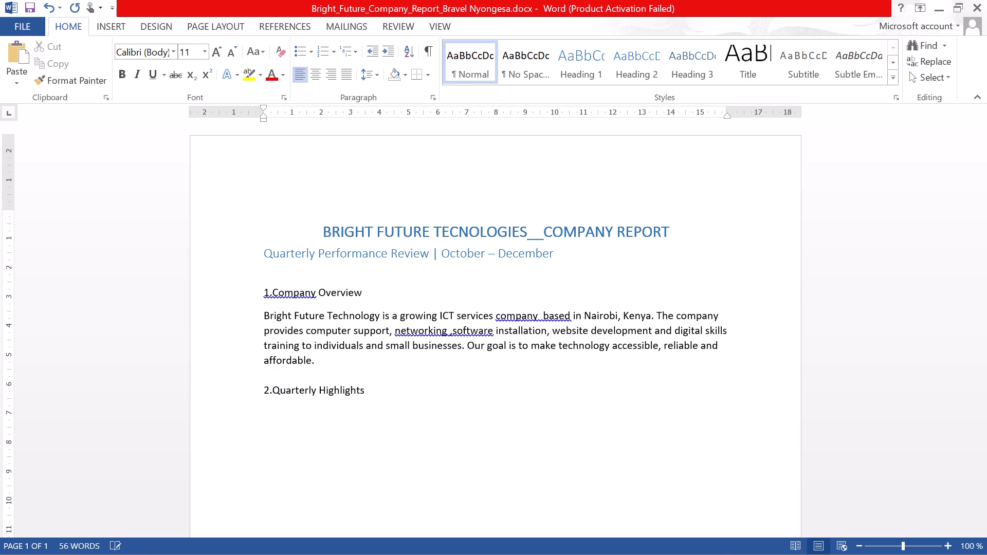
Start a new paragraph below the Quarterly Highlights heading and save the report.
{"action": "key", "text": "End"}
{"action": "key", "text": "Return"}
{"action": "key", "text": "ctrl+s"}
Check the assignment and begin the Quarterly Highlights paragraph with "During the fourth quarter of the".
{"action": "key", "text": "alt+Tab"}
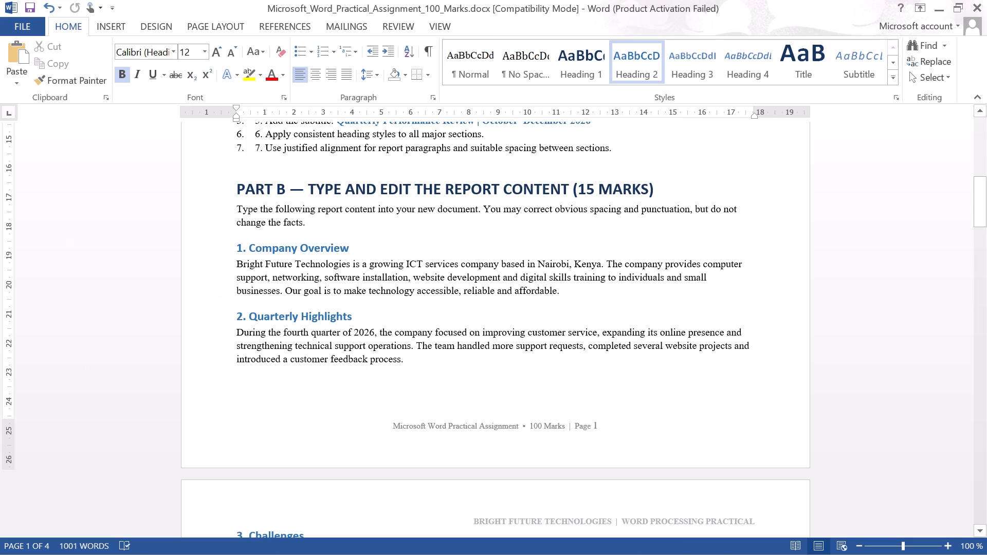
{"action": "key", "text": "alt+Tab"}
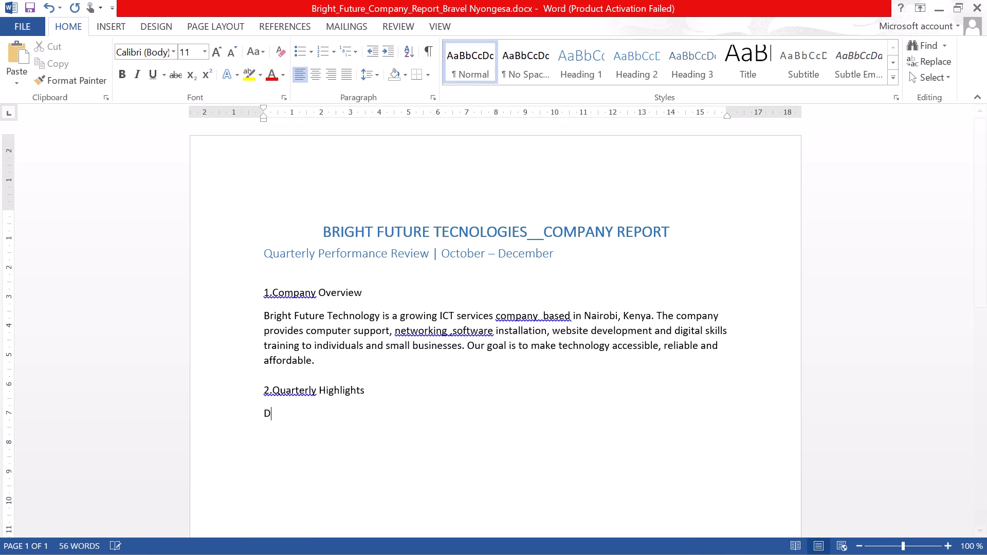
{"action": "type", "text": "uring the fort"}
{"action": "key", "text": "BackSpace"}
{"action": "key", "text": "BackSpace"}
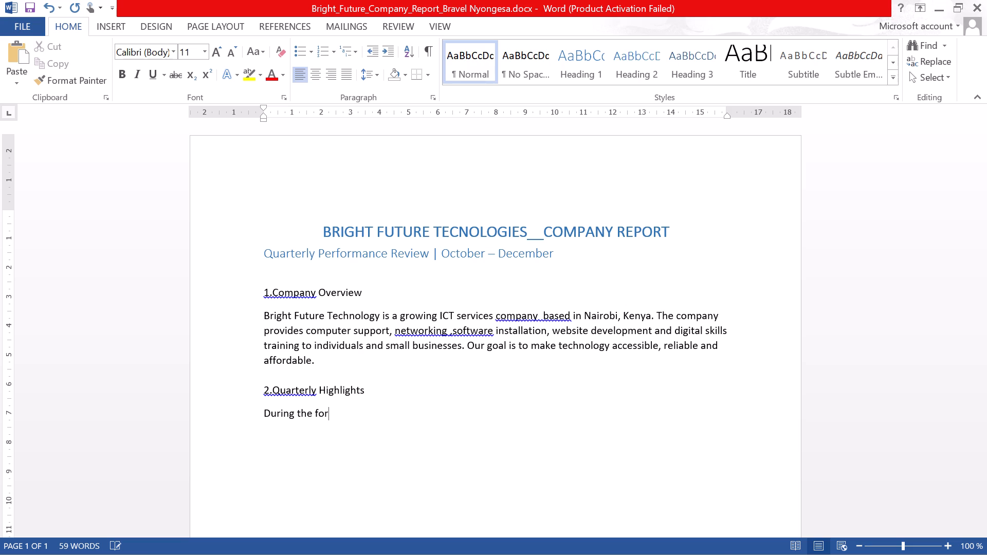
{"action": "type", "text": "urth quater"}
{"action": "key", "text": "space"}
{"action": "type", "text": "of the"}
{"action": "key", "text": "space"}
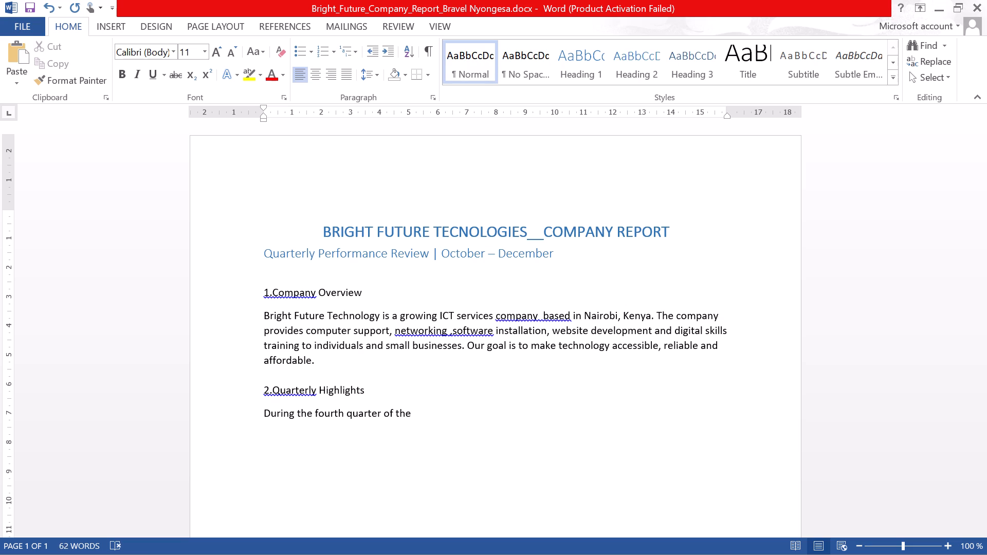
Compare with the assignment and replace the last word "the" with "2026" in the Quarterly Highlights sentence.
{"action": "key", "text": "alt+Tab"}
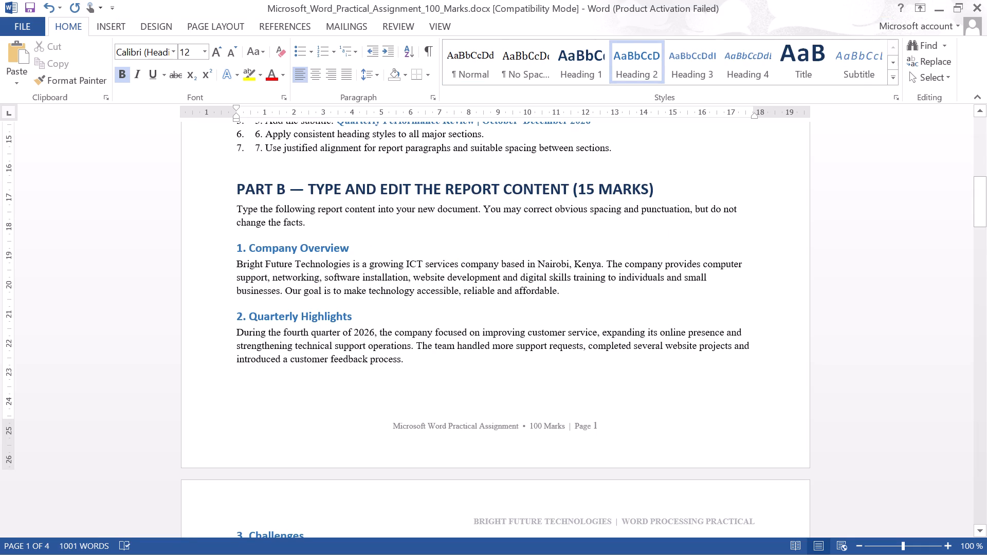
{"action": "key", "text": "alt+Tab"}
{"action": "key", "text": "BackSpace"}
{"action": "key", "text": "BackSpace"}
{"action": "key", "text": "BackSpace"}
{"action": "key", "text": "BackSpace"}
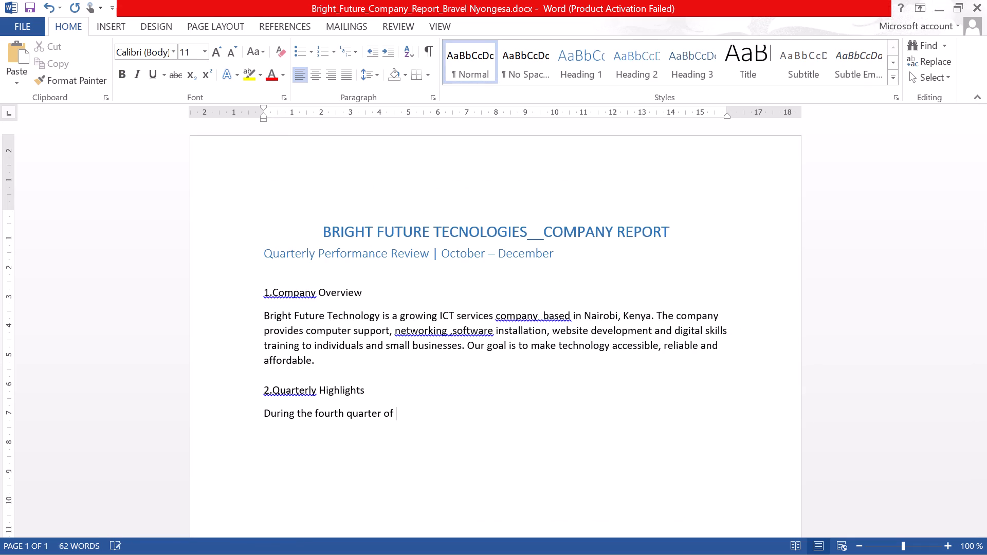
{"action": "type", "text": "2026"}
Continue the Quarterly Highlights sentence with ", the company", correcting the spelling.
{"action": "type", "text": ", th"}
{"action": "key", "text": "space"}
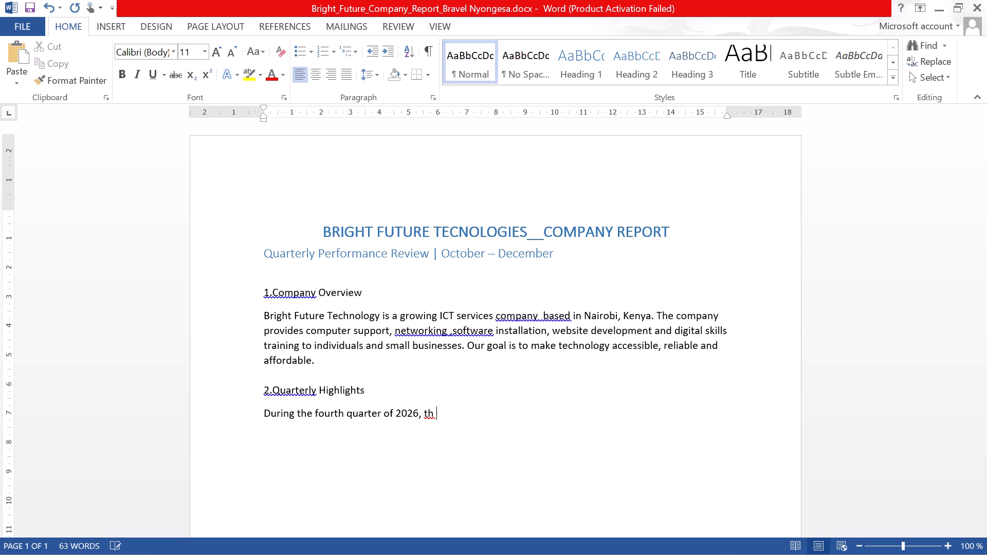
{"action": "key", "text": "BackSpace"}
{"action": "type", "text": "e compnay"}
{"action": "key", "text": "BackSpace"}
{"action": "key", "text": "BackSpace"}
{"action": "key", "text": "BackSpace"}
{"action": "type", "text": "any"}
Check the assignment and extend the Quarterly Highlights sentence with "focused on improving customer".
{"action": "key", "text": "alt+Tab"}
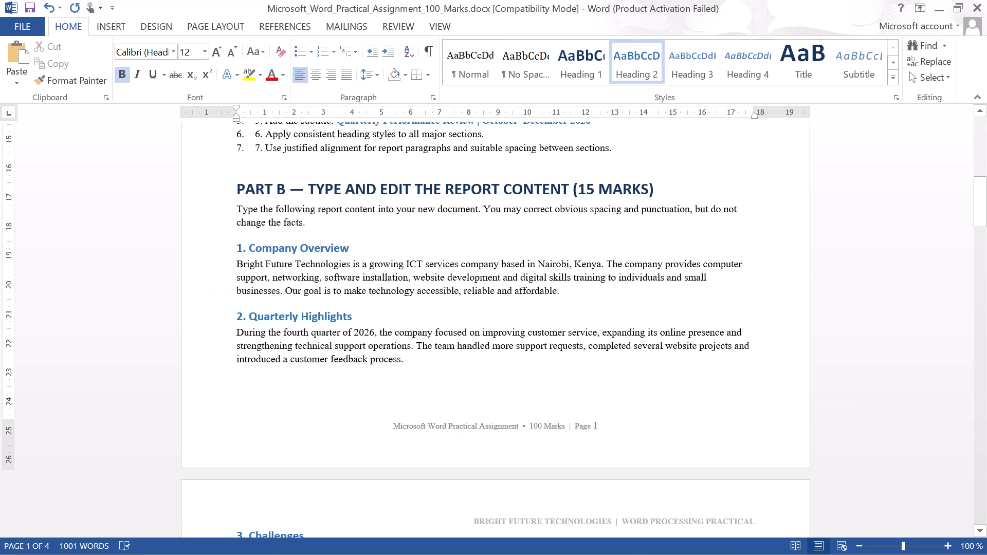
{"action": "key", "text": "alt+Tab"}
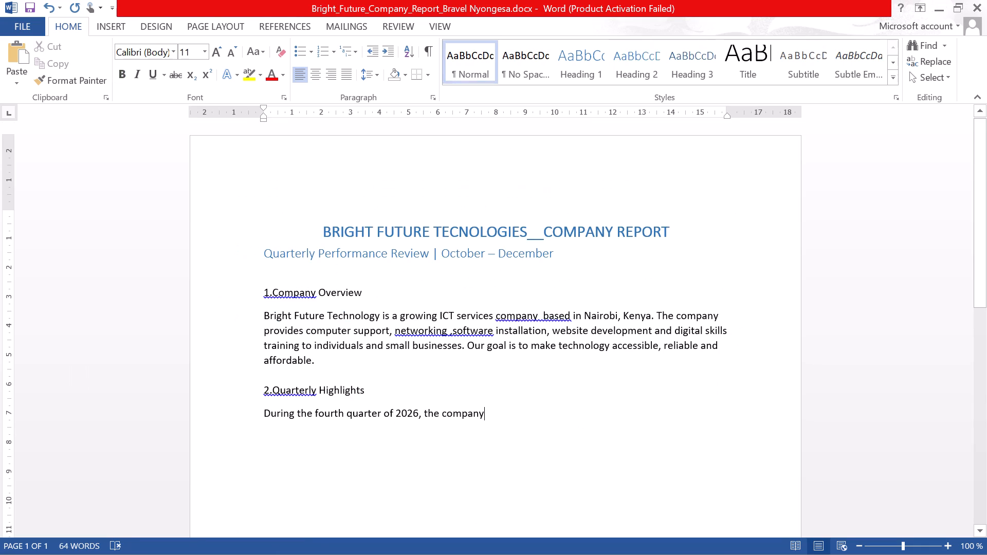
{"action": "key", "text": "f"}
{"action": "key", "text": "BackSpace"}
{"action": "key", "text": "space"}
{"action": "type", "text": "focu"}
{"action": "type", "text": "sed on improb"}
{"action": "key", "text": "BackSpace"}
{"action": "type", "text": "ving customer"}
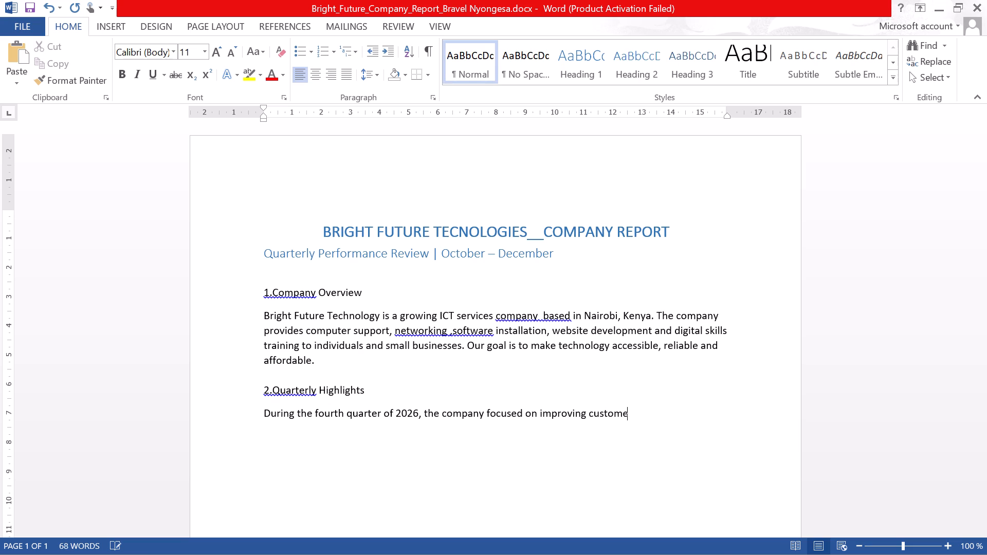
{"action": "key", "text": "space"}
Check the assignment and continue the sentence with "service , and expanding its online".
{"action": "key", "text": "alt+Tab"}
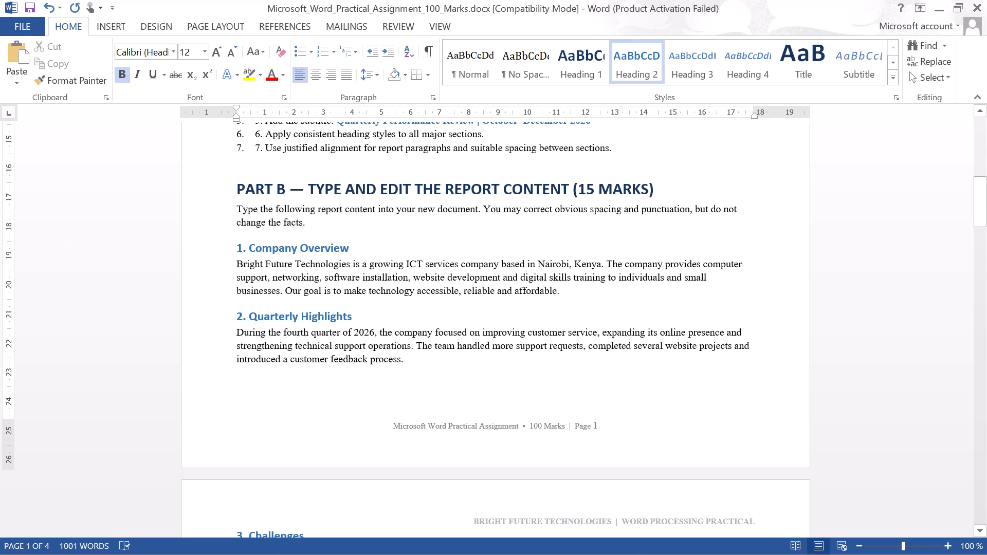
{"action": "key", "text": "alt+Tab"}
{"action": "type", "text": "service , and expanding its"}
{"action": "key", "text": "space"}
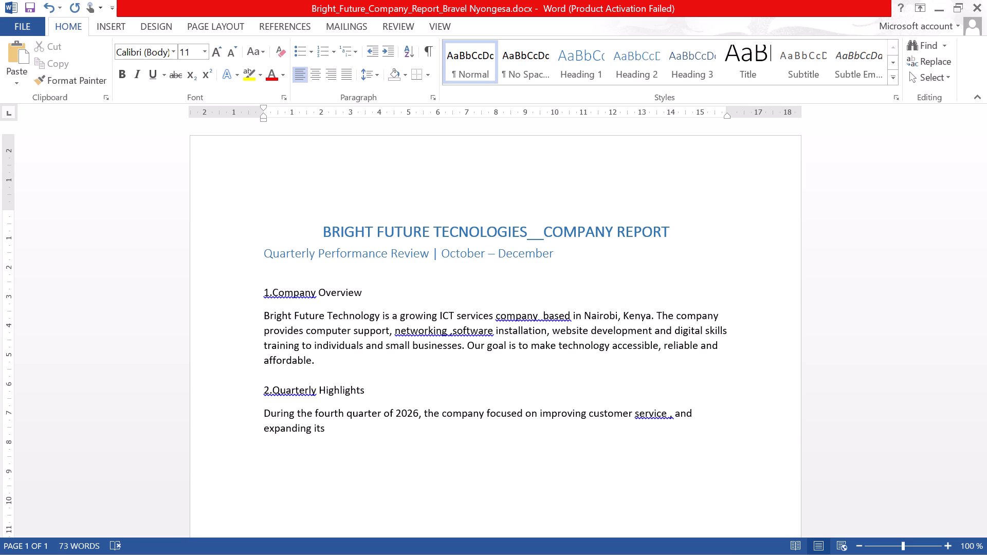
{"action": "type", "text": "online"}
{"action": "key", "text": "space"}
Check the assignment and continue the sentence with "presence and strengthening".
{"action": "key", "text": "alt+Tab"}
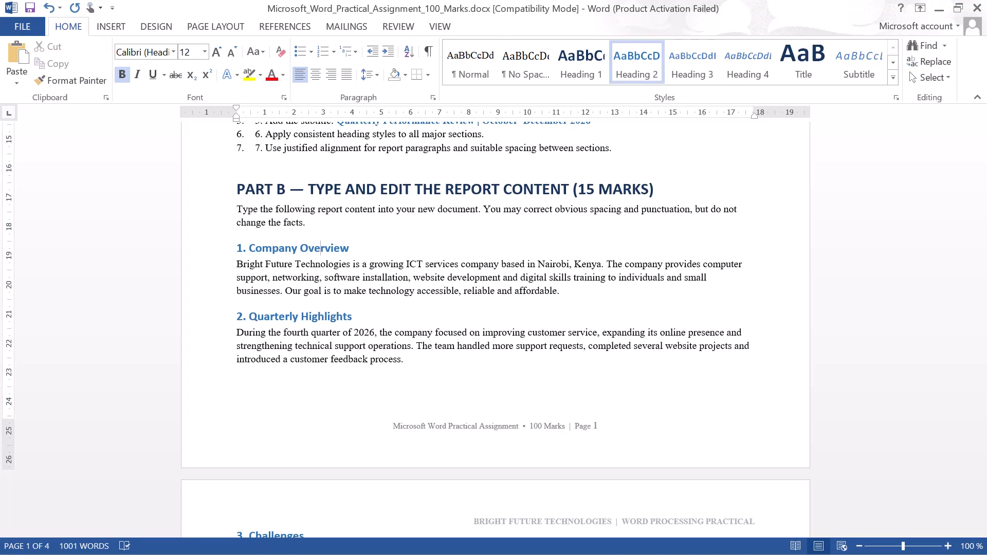
{"action": "key", "text": "alt+Tab"}
{"action": "key", "text": "space"}
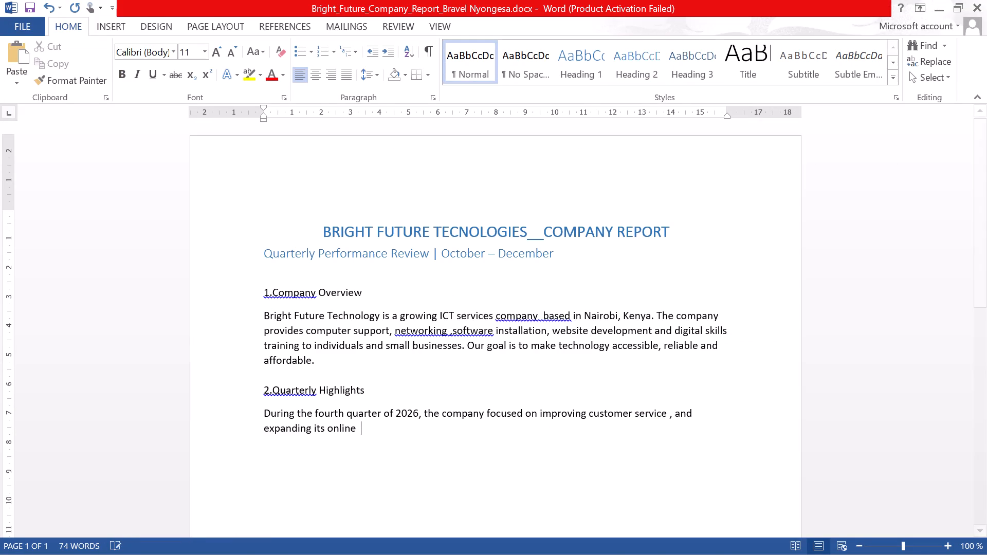
{"action": "key", "text": "BackSpace"}
{"action": "type", "text": "presence and"}
{"action": "key", "text": "space"}
{"action": "type", "text": "strengthening"}
{"action": "key", "text": "space"}
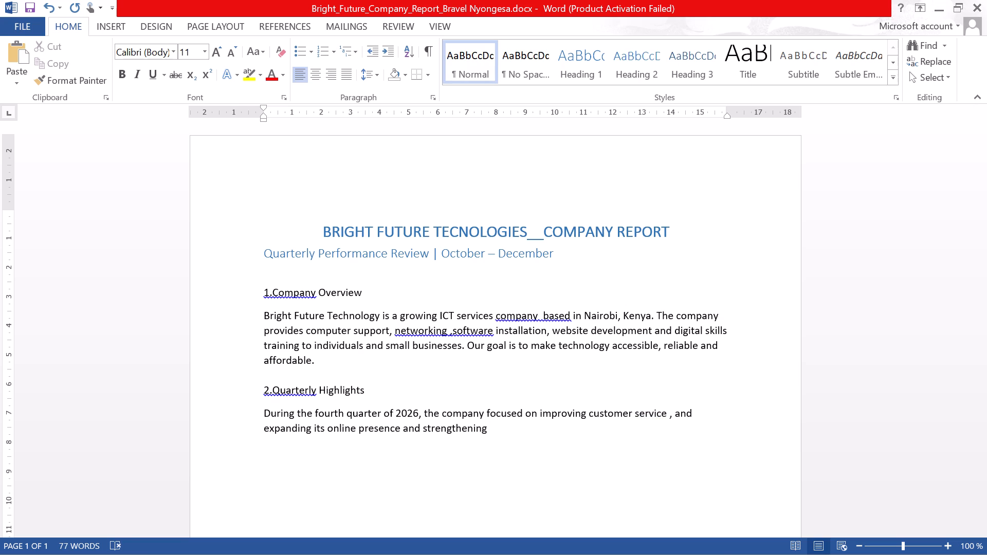
Check the assignment and extend the sentence with "technical support operations".
{"action": "key", "text": "alt+Tab"}
{"action": "key", "text": "alt+Tab"}
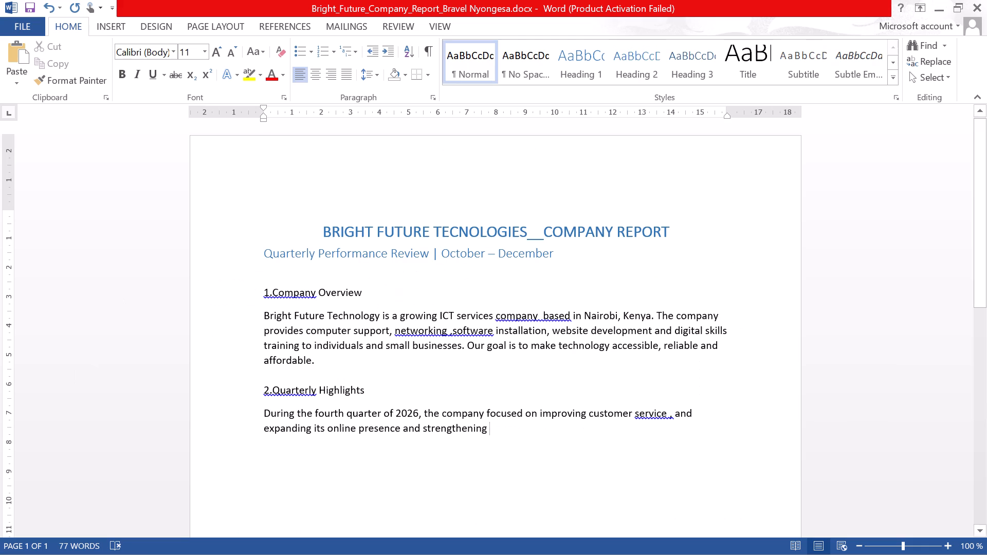
{"action": "type", "text": "tye"}
{"action": "key", "text": "BackSpace"}
{"action": "key", "text": "BackSpace"}
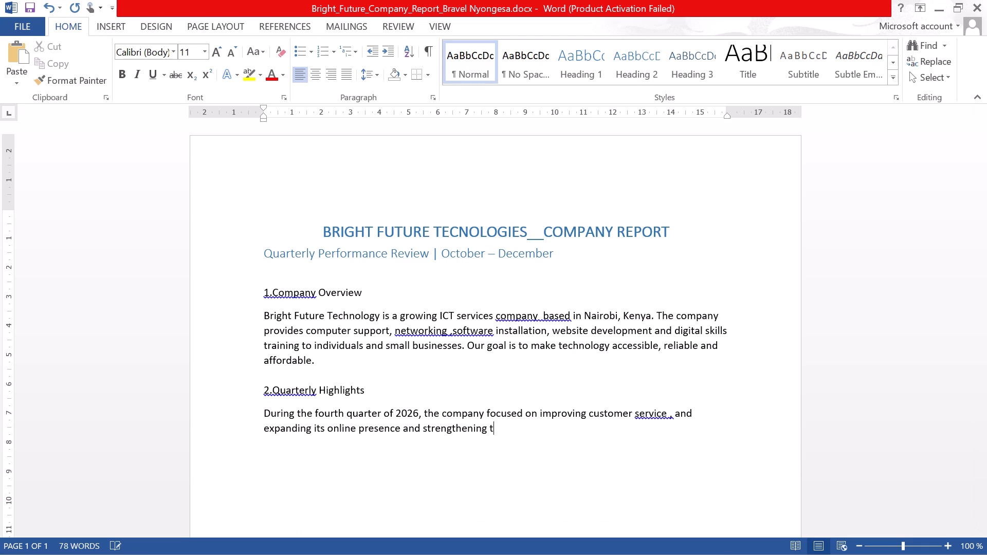
{"action": "type", "text": "echnical support operations"}
Check the assignment, end the sentence with a full stop, and start another with "The team handle more support request".
{"action": "key", "text": "alt+Tab"}
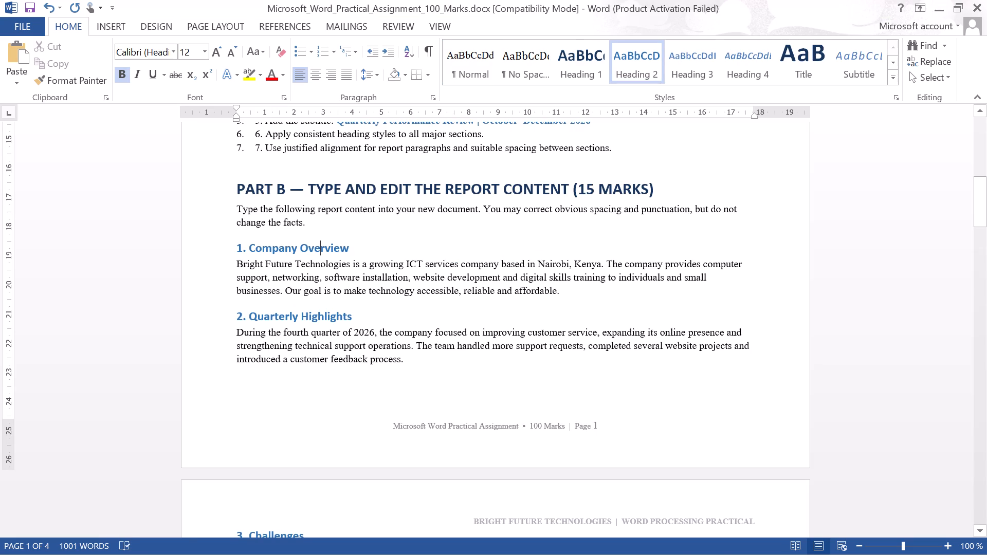
{"action": "key", "text": "alt+Tab"}
{"action": "type", "text": "."}
{"action": "key", "text": "space"}
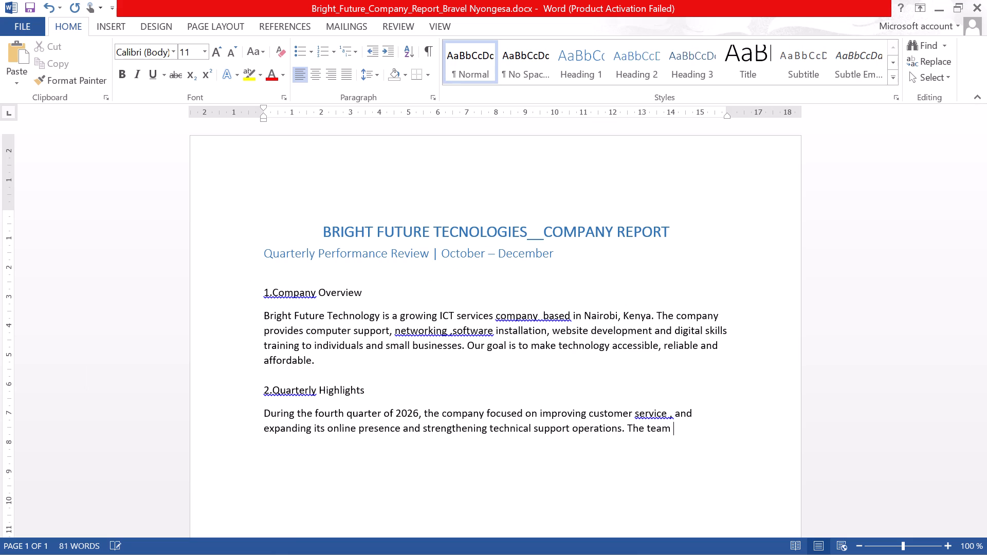
{"action": "type", "text": "handle more support request"}
Check the assignment and continue the Quarterly Highlights sentence so that "request" becomes "requests, completed several website projects".
{"action": "key", "text": "alt+Tab"}
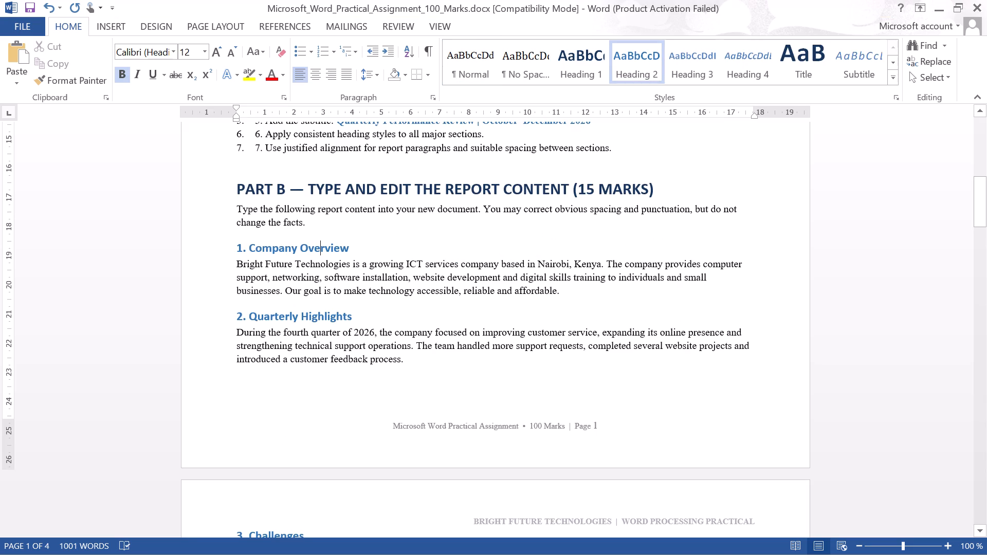
{"action": "key", "text": "alt+Tab"}
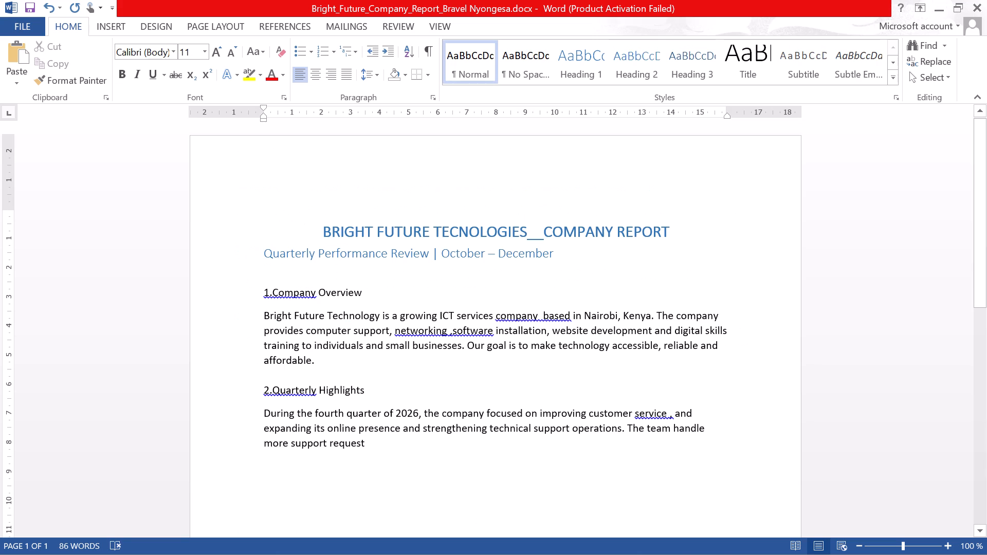
{"action": "type", "text": "s, completed several"}
{"action": "key", "text": "space"}
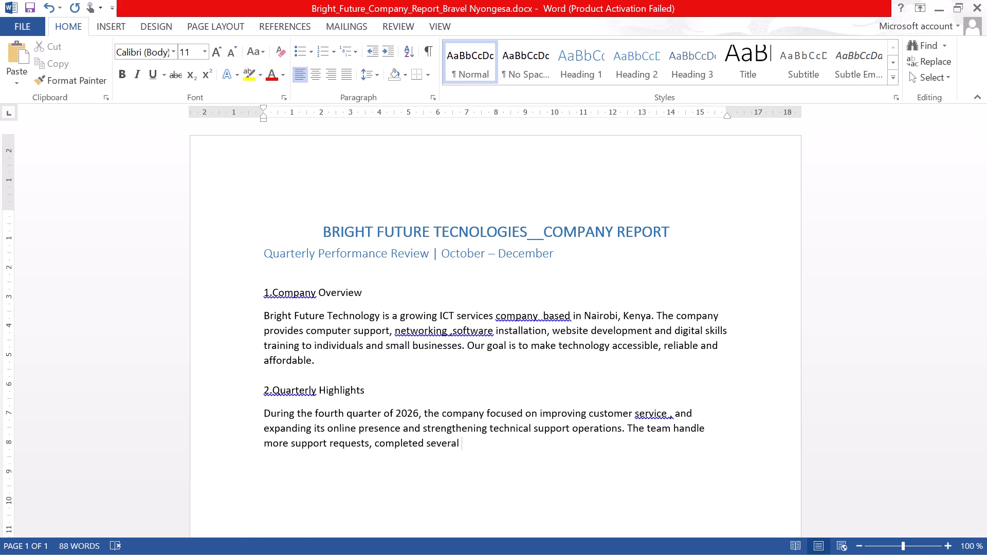
{"action": "key", "text": "alt+Tab"}
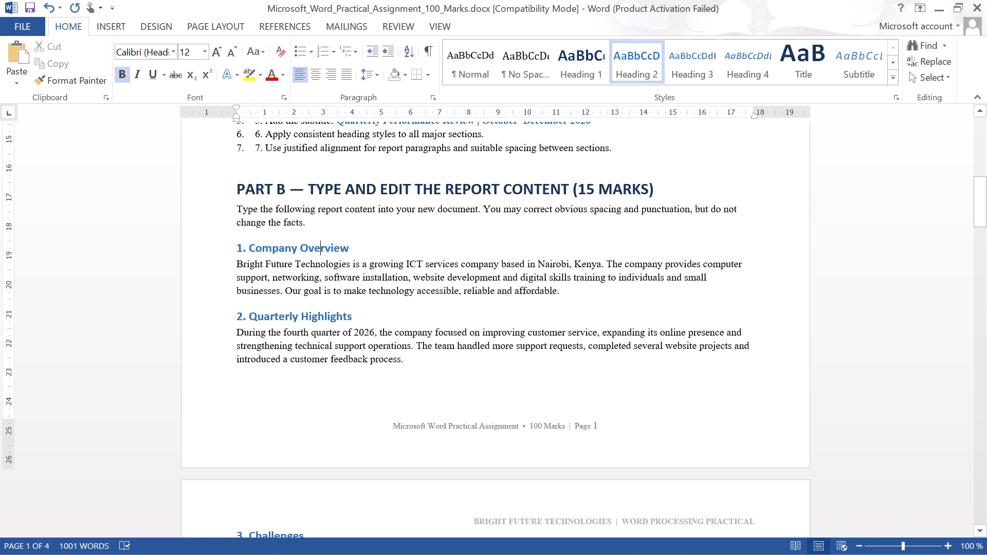
{"action": "key", "text": "alt+Tab"}
{"action": "type", "text": "website projects"}
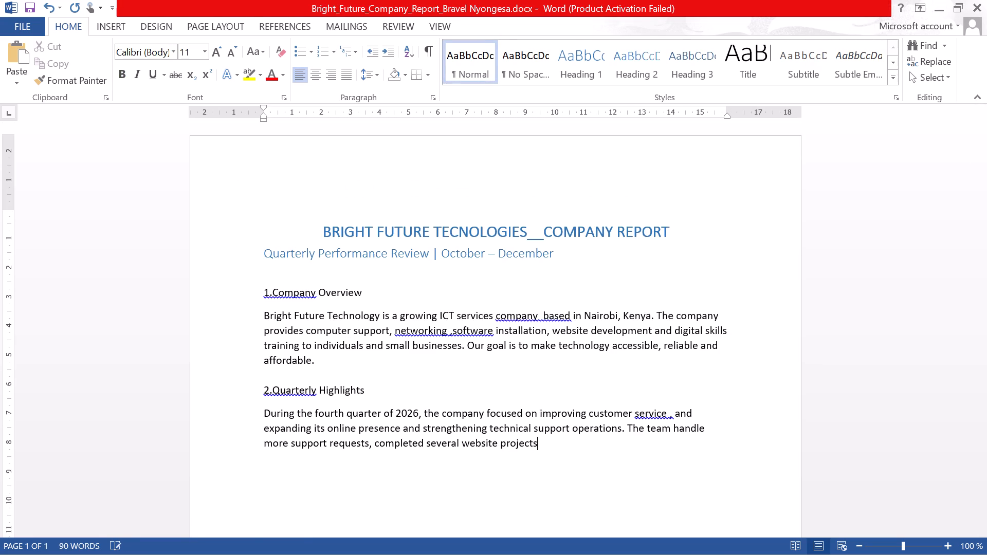
Check the assignment and extend the sentence with "and introduced customer feedback project".
{"action": "key", "text": "alt+Tab"}
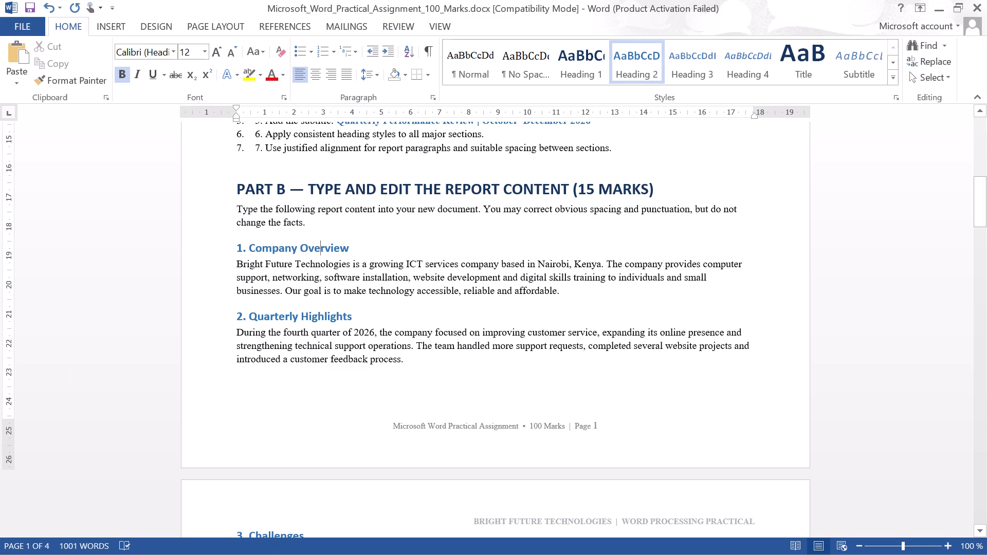
{"action": "key", "text": "alt+Tab"}
{"action": "key", "text": "space"}
{"action": "type", "text": "and introduced sc"}
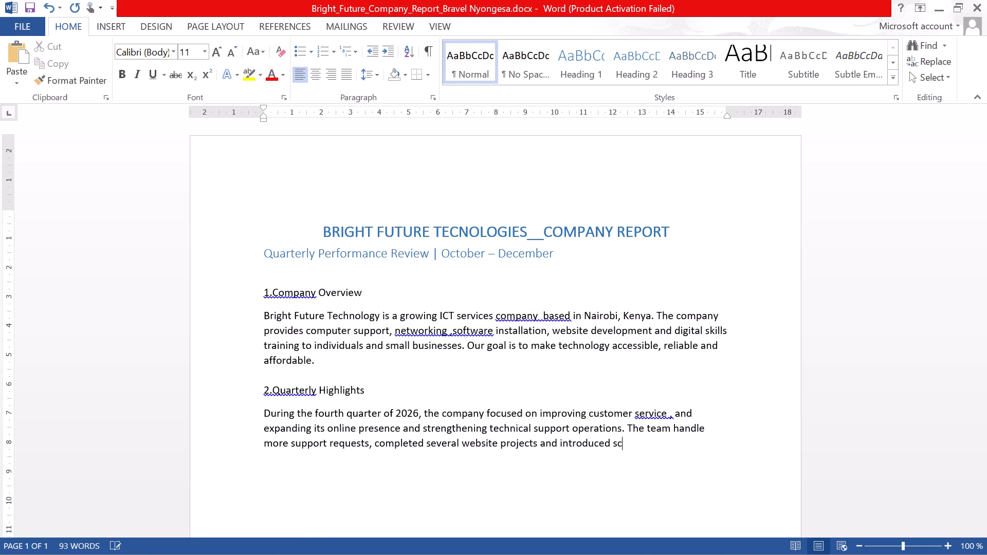
{"action": "key", "text": "BackSpace"}
{"action": "key", "text": "BackSpace"}
{"action": "type", "text": "customr fe"}
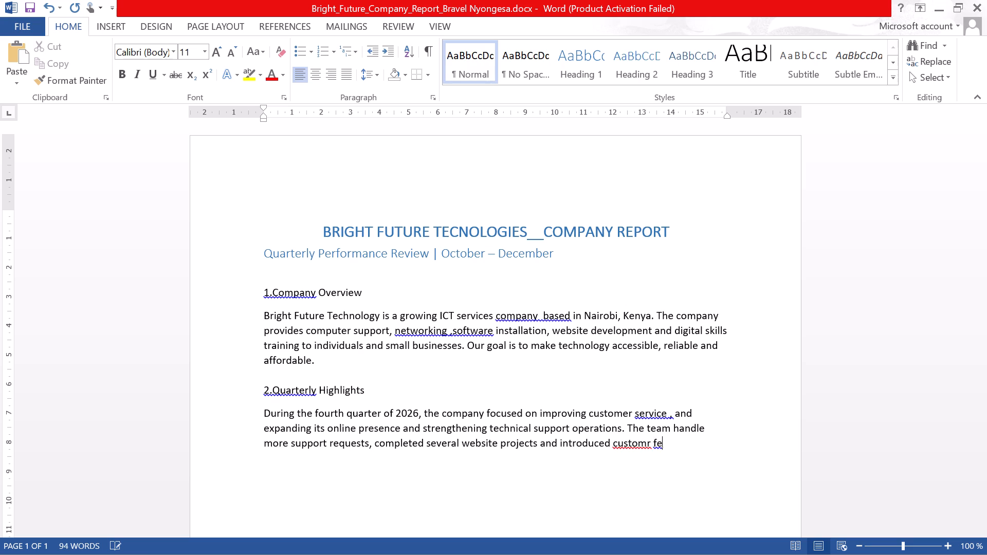
{"action": "key", "text": "BackSpace"}
{"action": "key", "text": "BackSpace"}
{"action": "key", "text": "BackSpace"}
{"action": "key", "text": "BackSpace"}
{"action": "type", "text": "er feedback project"}
Check the assignment, correct the last word to "process" and end the sentence with a full stop.
{"action": "key", "text": "alt+Tab"}
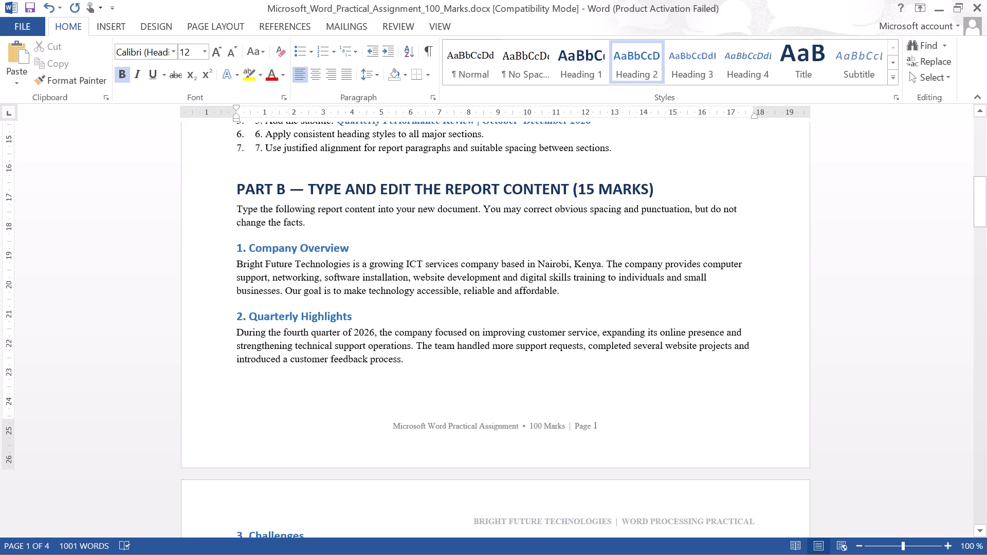
{"action": "key", "text": "alt+Tab"}
{"action": "key", "text": "BackSpace"}
{"action": "key", "text": "BackSpace"}
{"action": "key", "text": "BackSpace"}
{"action": "key", "text": "BackSpace"}
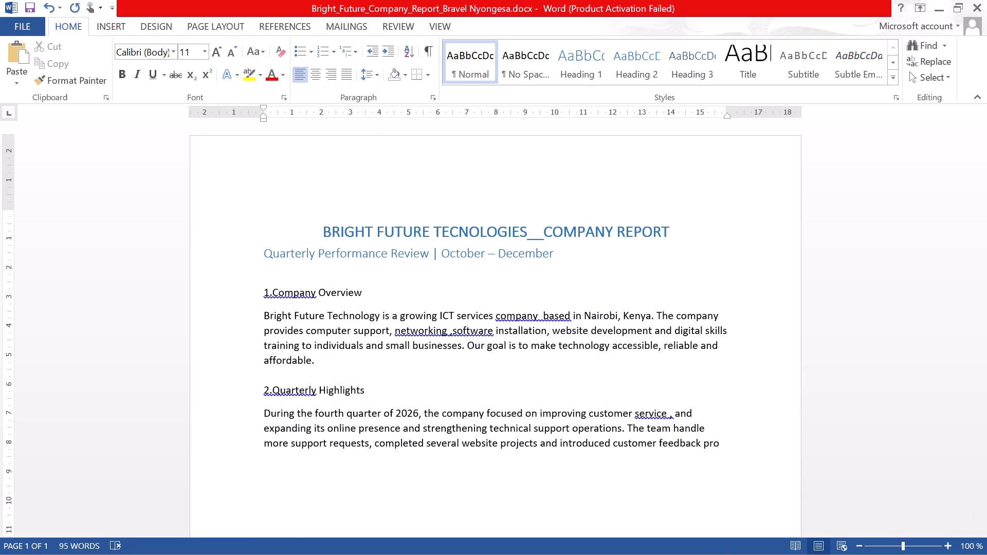
{"action": "type", "text": "cess"}
{"action": "key", "text": "period"}
Check the assignment and add the heading "3.Challenges" below the Quarterly Highlights paragraph, separated by a blank line.
{"action": "key", "text": "alt+Tab"}
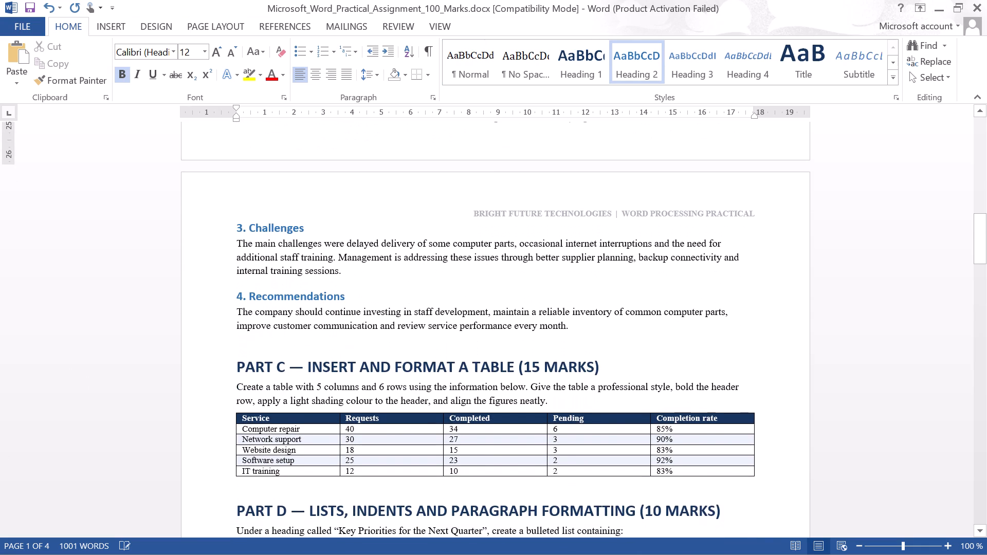
{"action": "key", "text": "alt+Tab"}
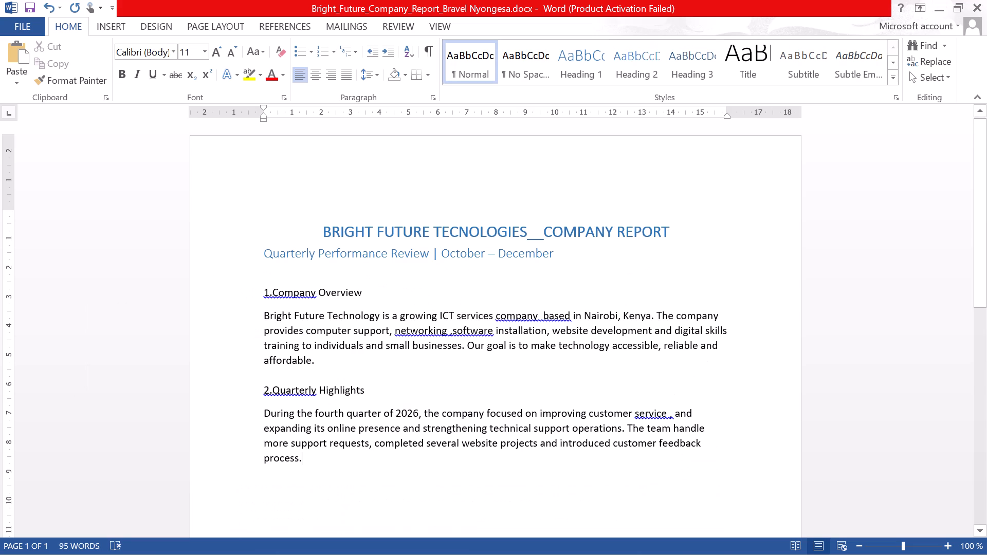
{"action": "key", "text": "shift+Return"}
{"action": "key", "text": "shift+Return"}
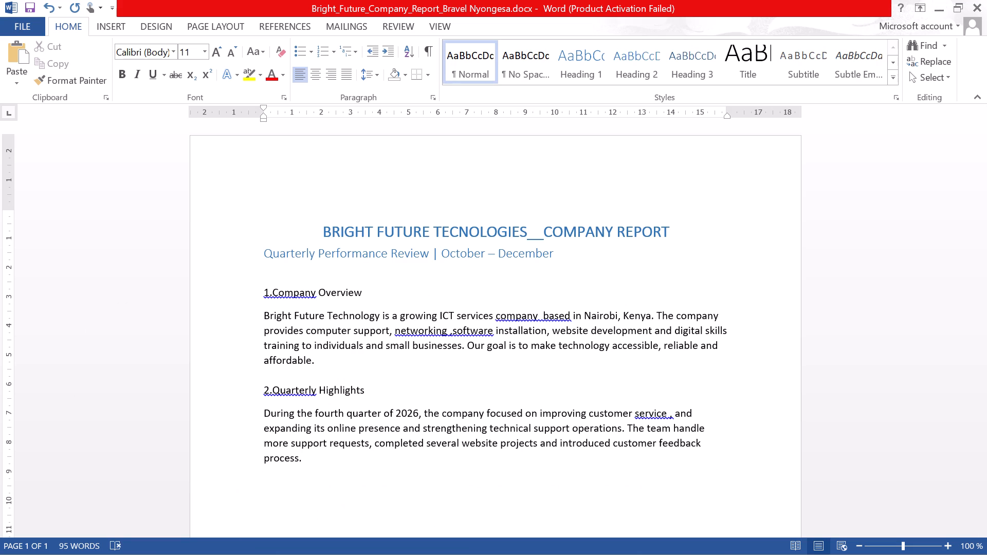
{"action": "type", "text": "3."}
{"action": "key", "text": "c"}
{"action": "key", "text": "BackSpace"}
{"action": "type", "text": "nges"}
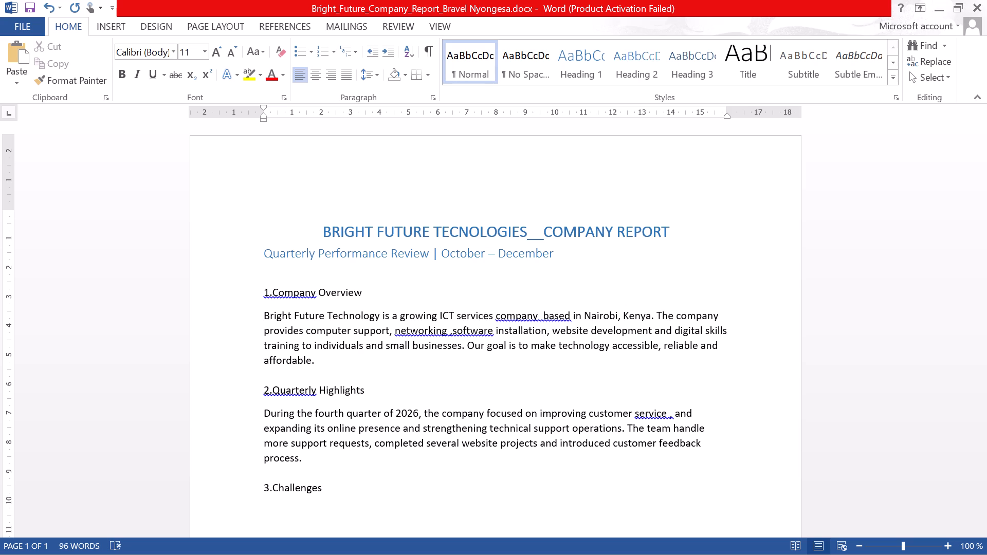
Check the assignment and begin the text under the Challenges heading with "The main challenges were delayed delivery for some computer parts".
{"action": "key", "text": "shift+Return"}
{"action": "key", "text": "alt+Tab"}
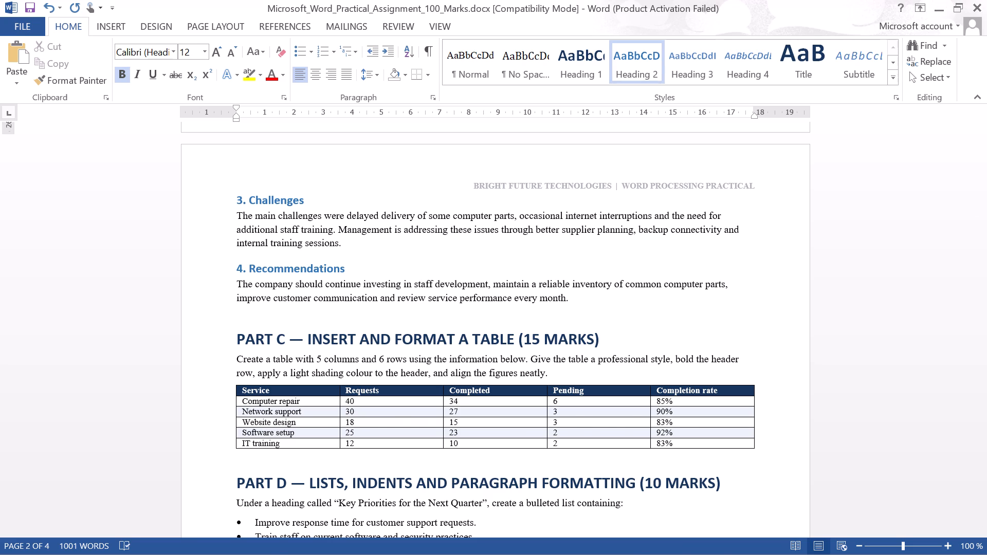
{"action": "key", "text": "alt+Tab"}
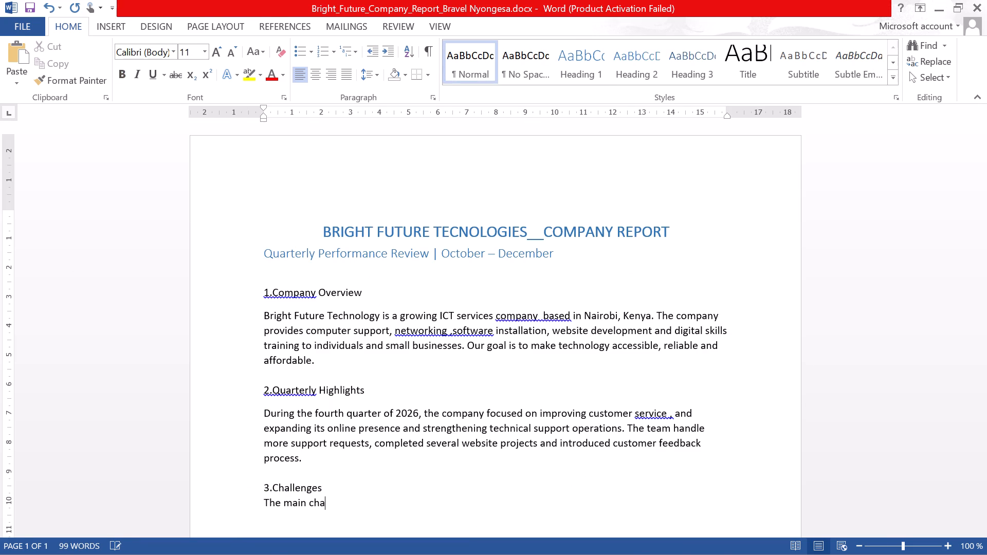
{"action": "key", "text": "BackSpace"}
{"action": "type", "text": "ges were dea"}
{"action": "key", "text": "BackSpace"}
{"action": "type", "text": "layed delivery for so"}
{"action": "type", "text": "me computer parts"}
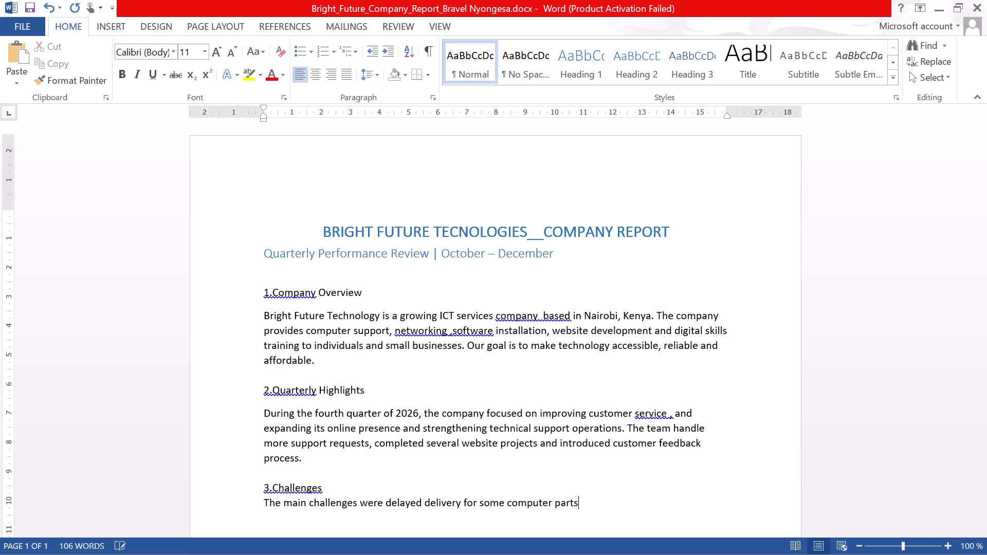
Add a comma after "computer parts" and paste the rest of the Challenges paragraph, copied from "occasional internet interruptions" onward in the assignment.
{"action": "key", "text": "alt+Tab"}
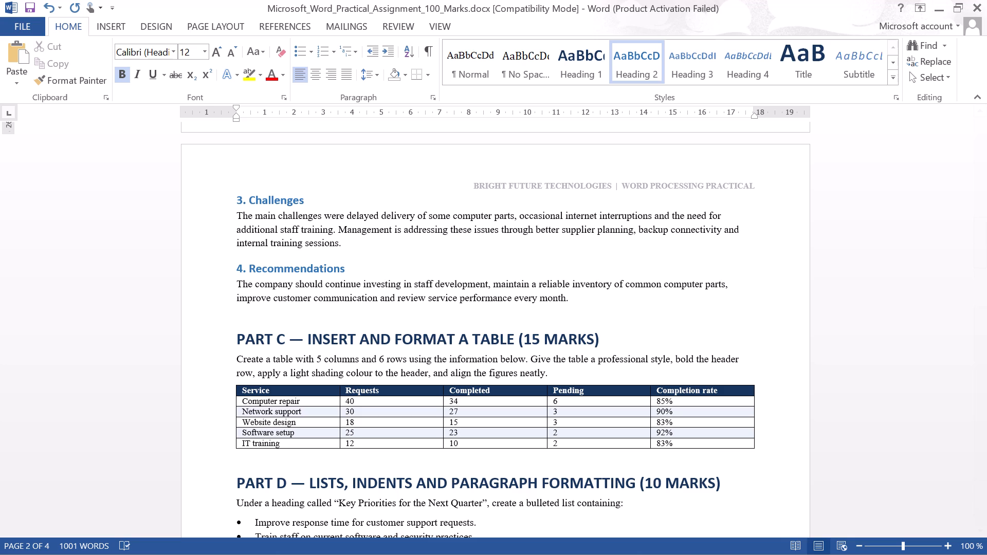
{"action": "key", "text": "comma"}
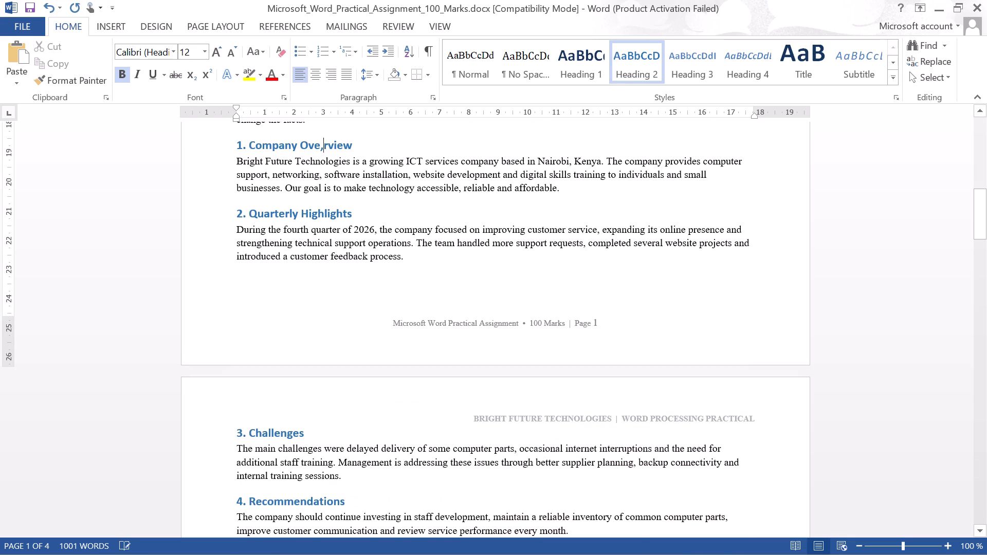
{"action": "key", "text": "BackSpace"}
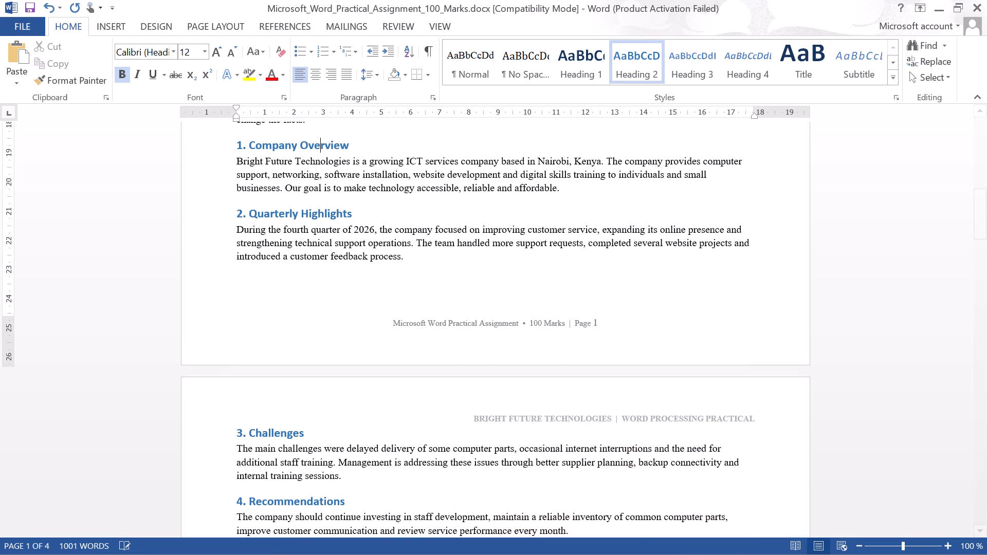
{"action": "scroll", "coordinate": [254, 212], "scroll_direction": "down", "scroll_amount": 2}
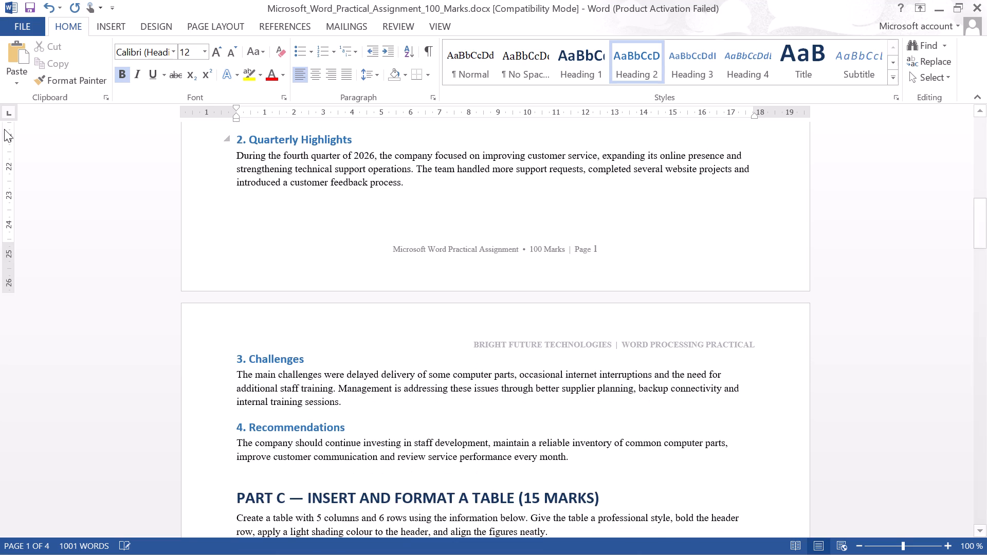
{"action": "left_click_drag", "start_coordinate": [521, 371], "coordinate": [526, 380]}
{"action": "left_click_drag", "start_coordinate": [526, 380], "coordinate": [535, 401]}
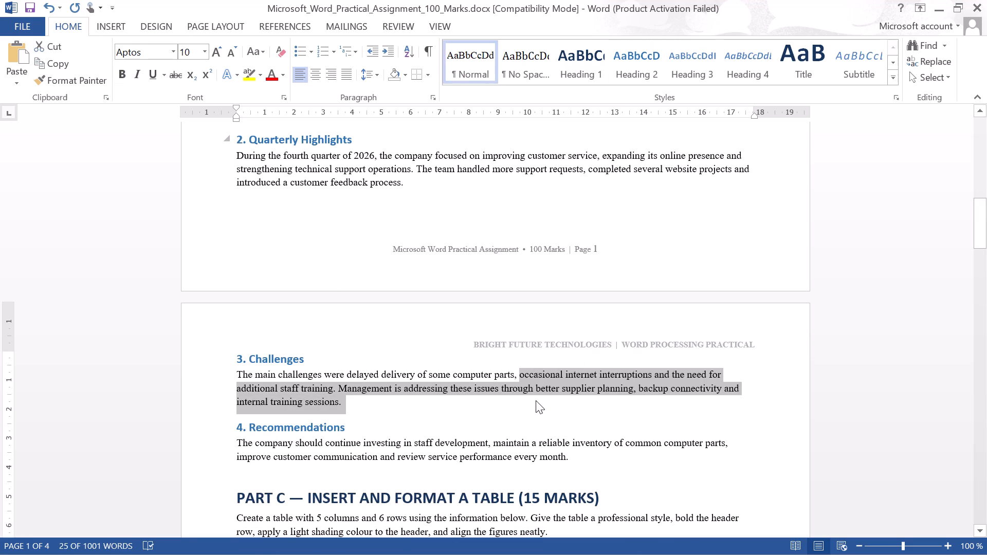
{"action": "key", "text": "ctrl+c"}
{"action": "key", "text": "alt+Tab"}
{"action": "scroll", "coordinate": [526, 393], "scroll_direction": "down", "scroll_amount": 3}
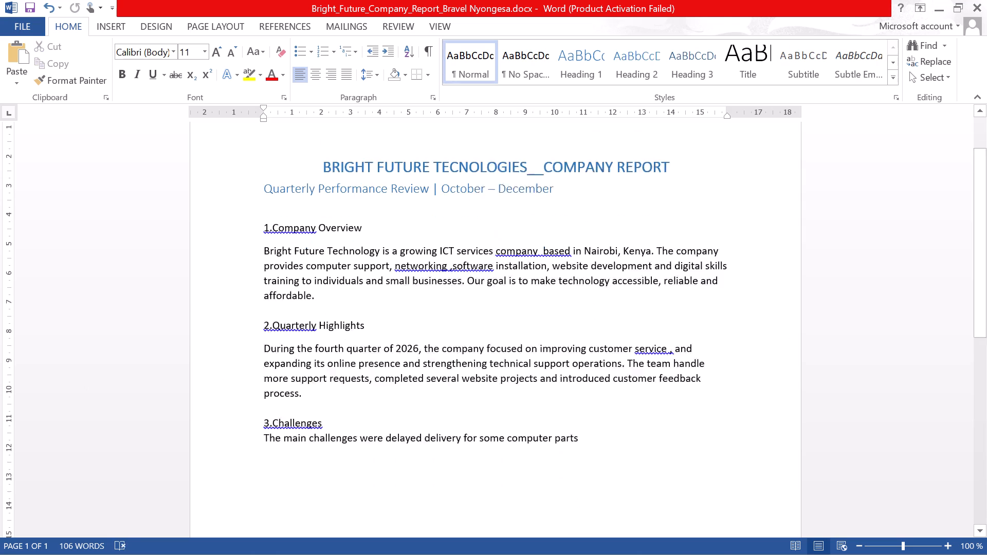
{"action": "key", "text": "comma"}
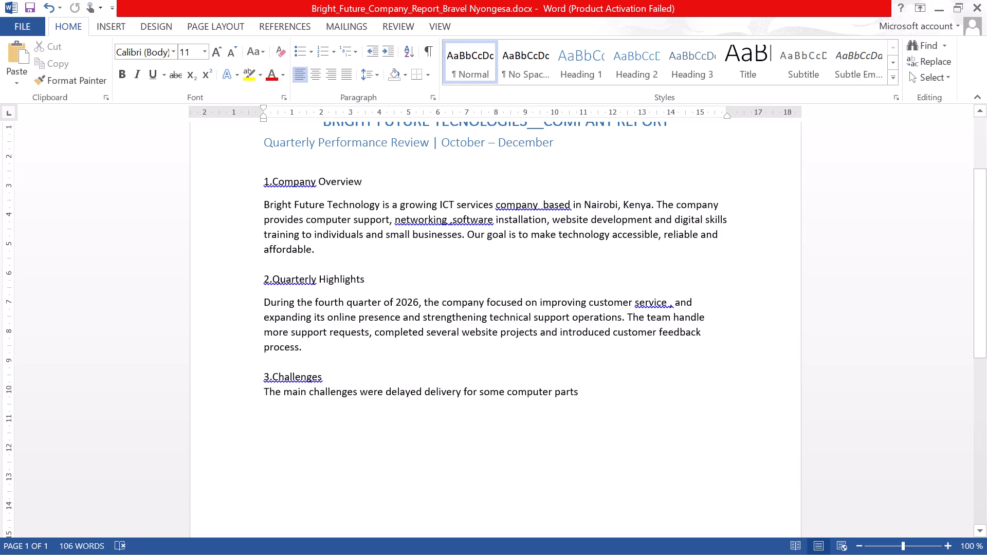
{"action": "key", "text": "space"}
{"action": "key", "text": "ctrl+v"}
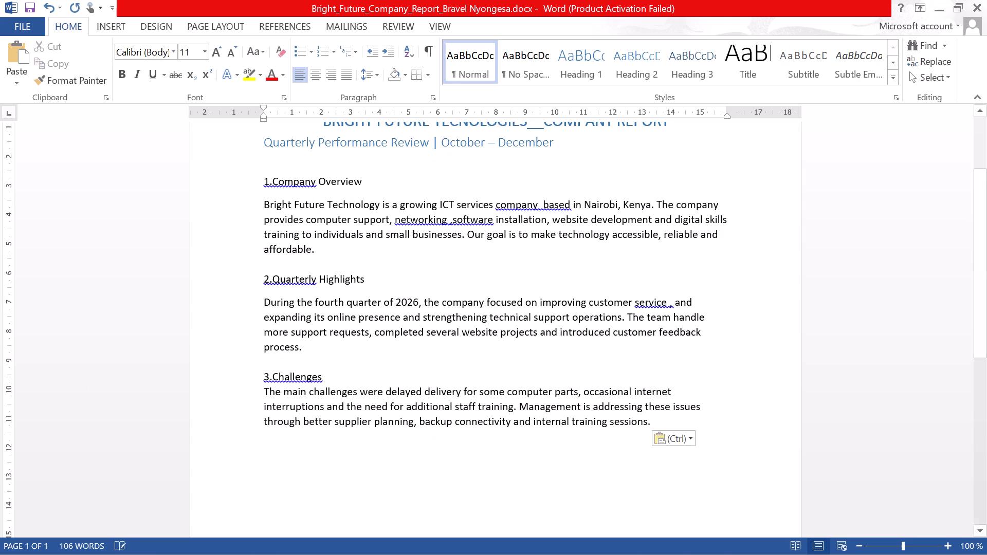
{"action": "left_click", "coordinate": [625, 419]}
{"action": "left_click", "coordinate": [557, 380]}
{"action": "left_click", "coordinate": [493, 317]}
Copy the Recommendations paragraph, up to "every month", from the assignment and paste it on a new line below the Challenges paragraph.
{"action": "key", "text": "alt+Tab"}
{"action": "scroll", "coordinate": [525, 372], "scroll_direction": "down", "scroll_amount": 2}
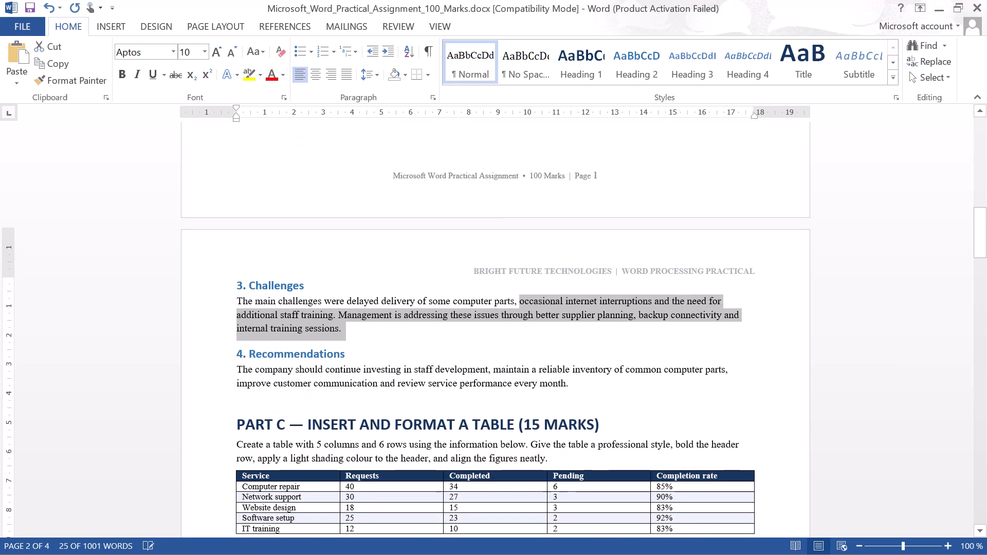
{"action": "scroll", "coordinate": [459, 347], "scroll_direction": "down", "scroll_amount": 1}
{"action": "scroll", "coordinate": [279, 329], "scroll_direction": "down", "scroll_amount": 1}
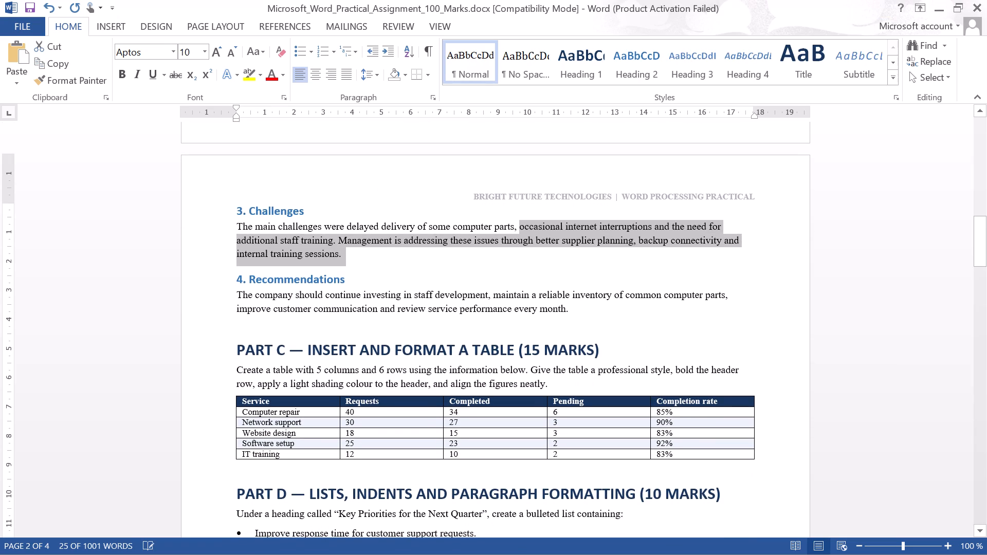
{"action": "left_click_drag", "start_coordinate": [235, 291], "coordinate": [547, 308]}
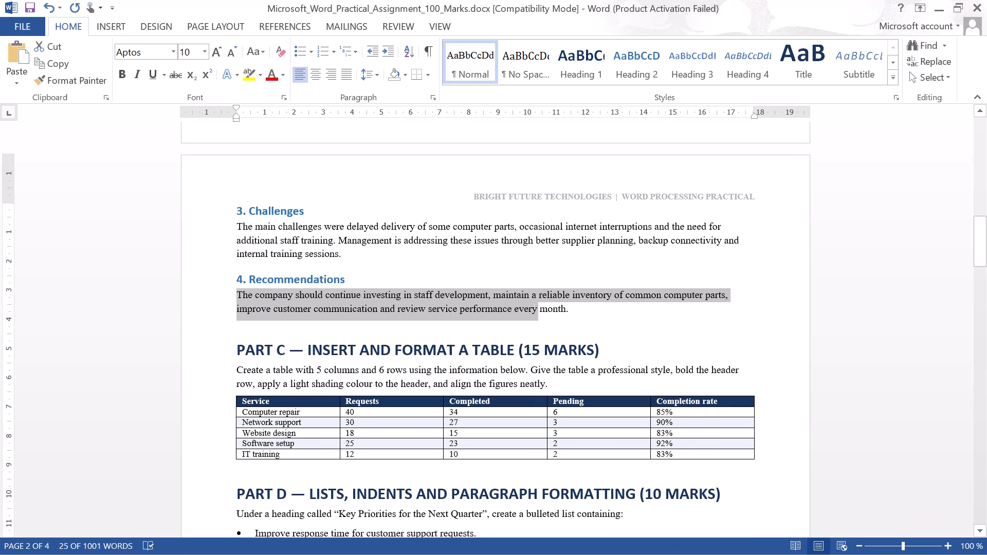
{"action": "left_click_drag", "start_coordinate": [547, 308], "coordinate": [559, 307]}
{"action": "key", "text": "ctrl+c"}
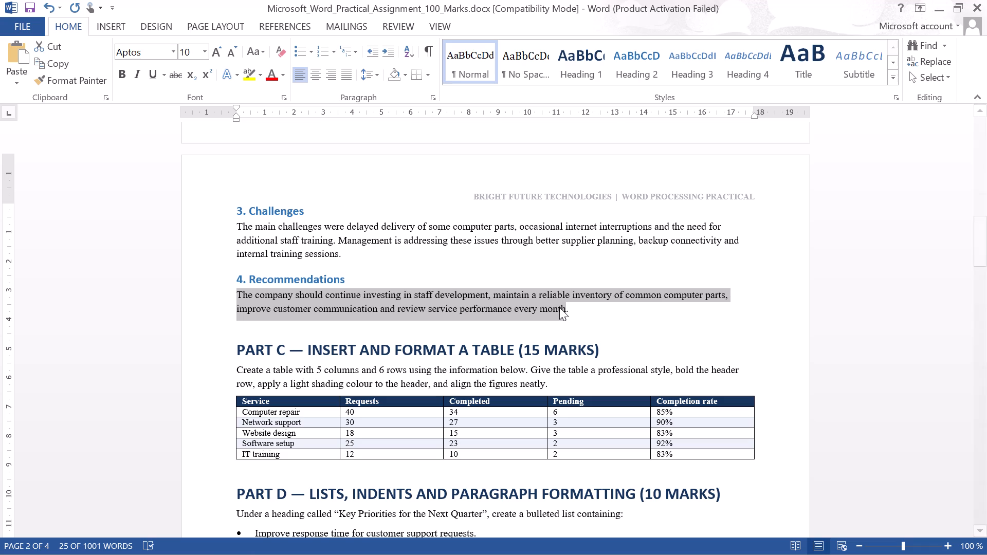
{"action": "key", "text": "alt+Tab"}
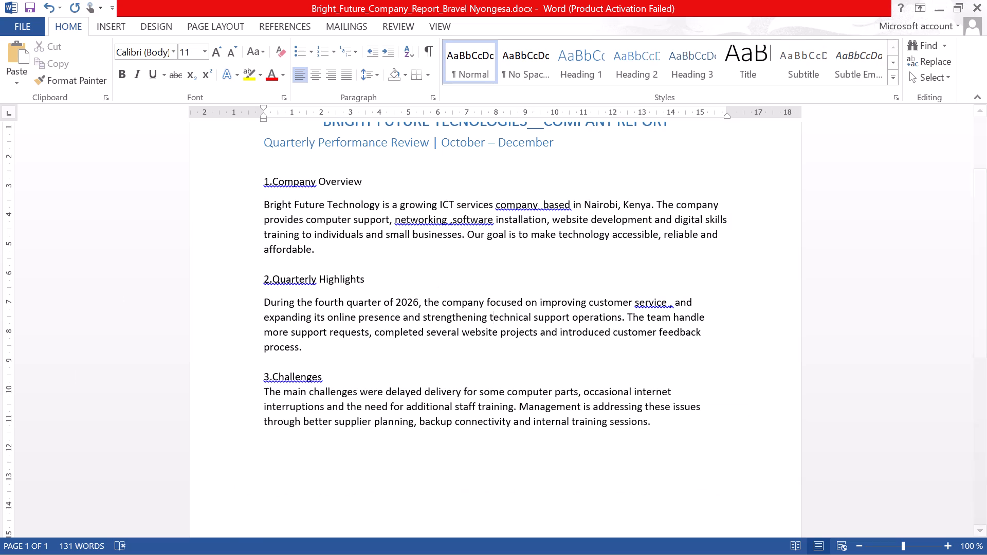
{"action": "scroll", "coordinate": [418, 415], "scroll_direction": "down", "scroll_amount": 2}
{"action": "left_click", "coordinate": [667, 358]}
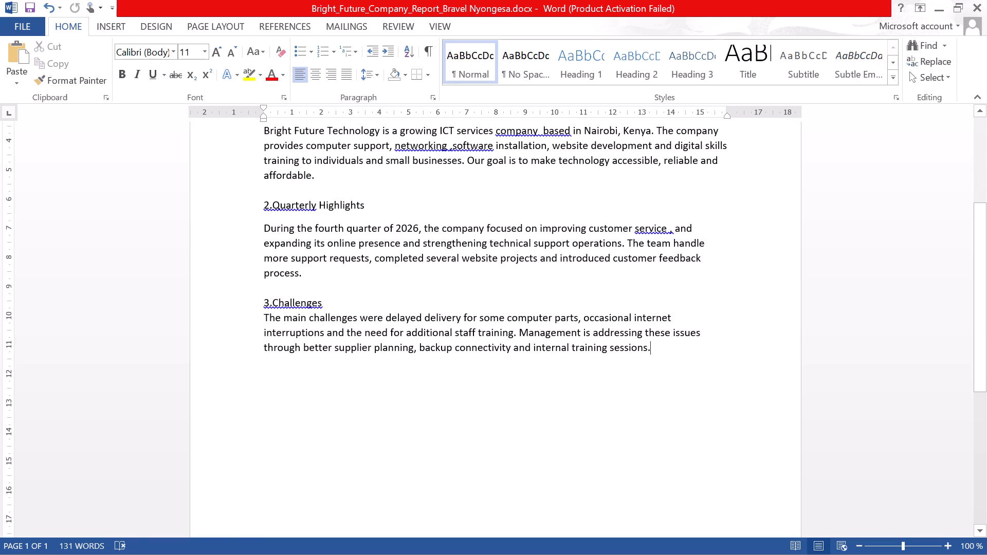
{"action": "key", "text": "shift+Return"}
{"action": "key", "text": "ctrl+v"}
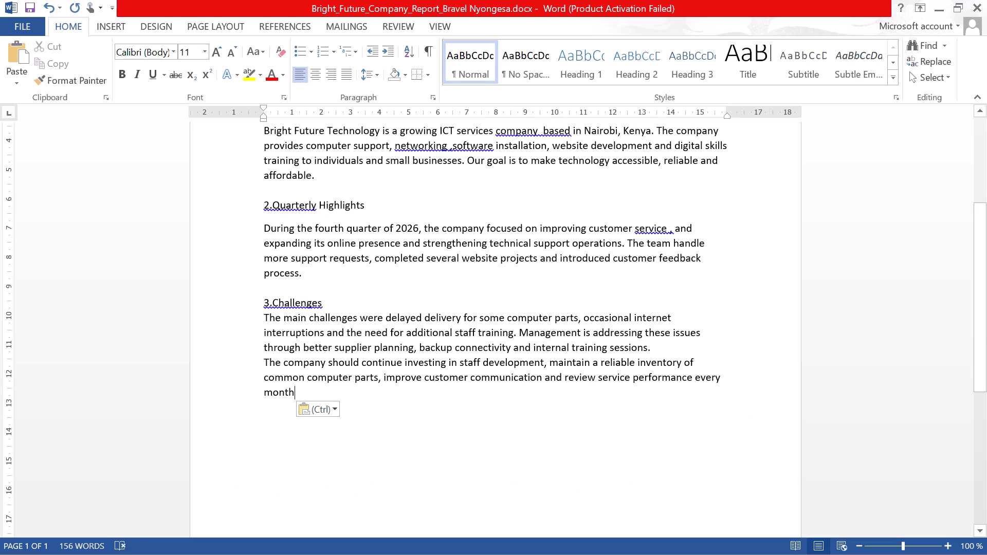
Copy the heading "4. Recommendations" from the assignment and paste it on a new line between the Challenges paragraph and the pasted text.
{"action": "left_click", "coordinate": [648, 348]}
{"action": "key", "text": "Right"}
{"action": "key", "text": "Return"}
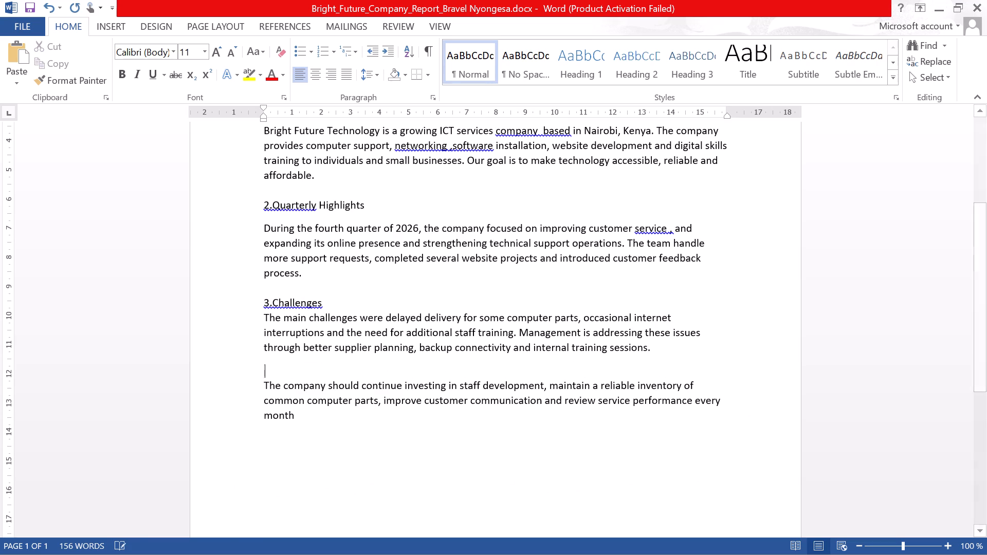
{"action": "key", "text": "alt+Tab"}
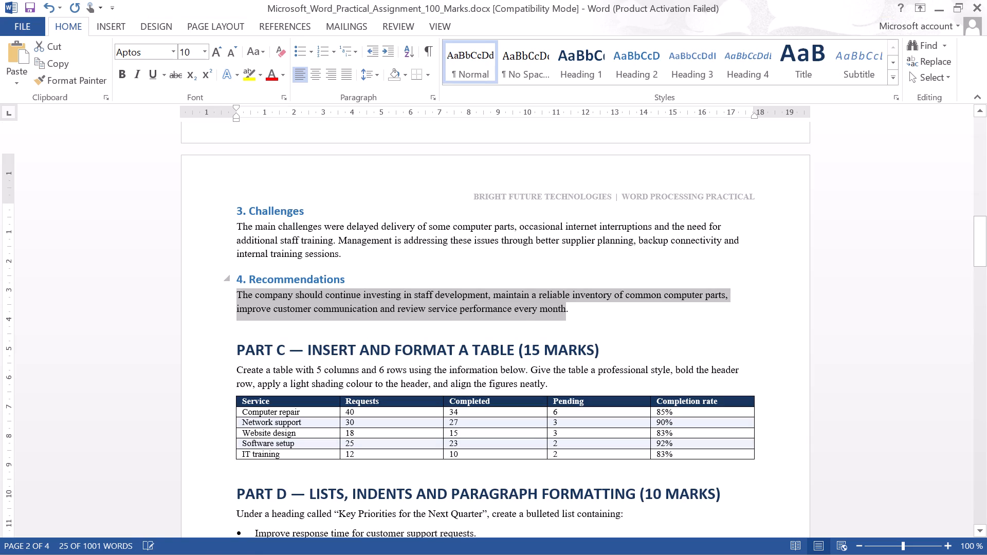
{"action": "left_click_drag", "start_coordinate": [347, 281], "coordinate": [232, 283]}
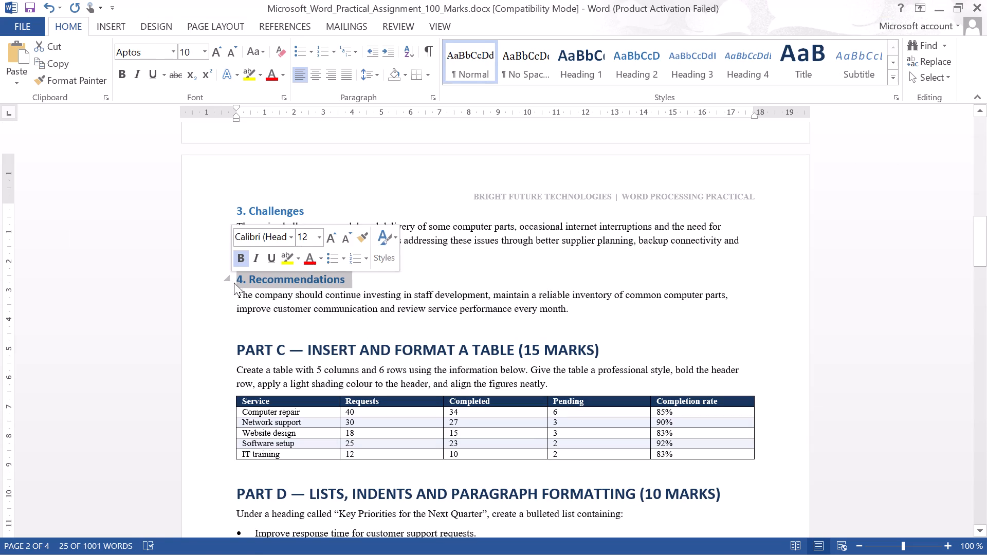
{"action": "key", "text": "ctrl+c"}
{"action": "key", "text": "alt+Tab"}
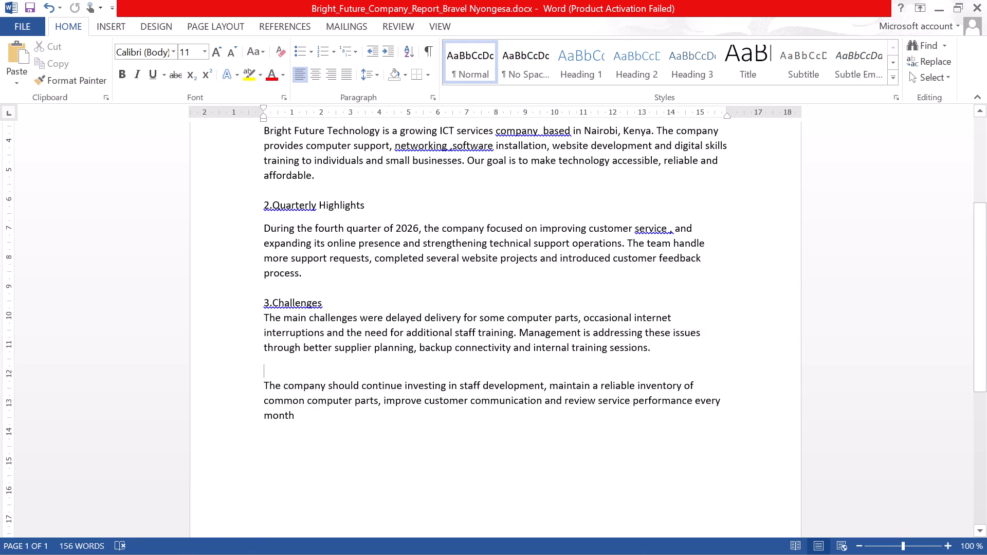
{"action": "key", "text": "ctrl+v"}
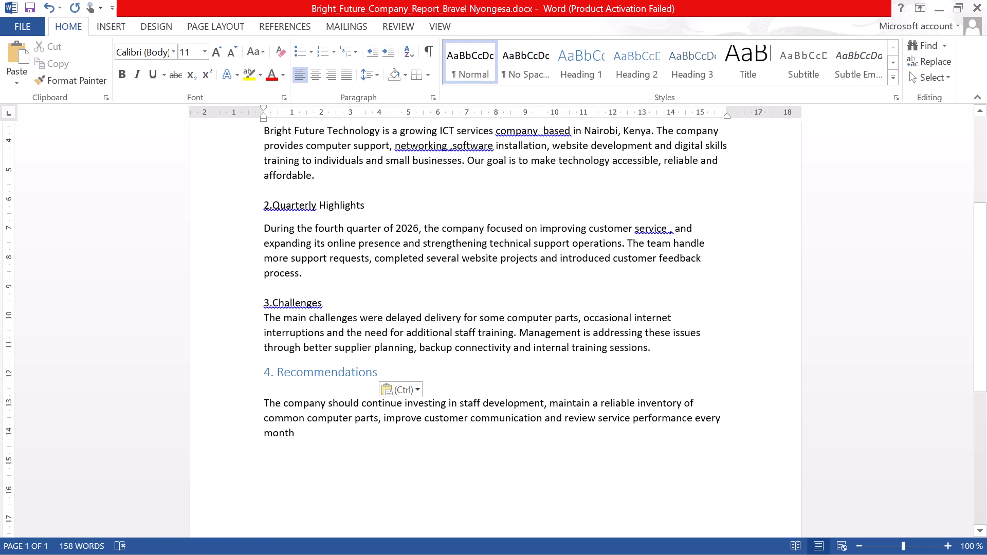
Remove the blank line below the "4. Recommendations" heading, keeping the paragraph beneath it in the Normal style.
{"action": "key", "text": "BackSpace"}
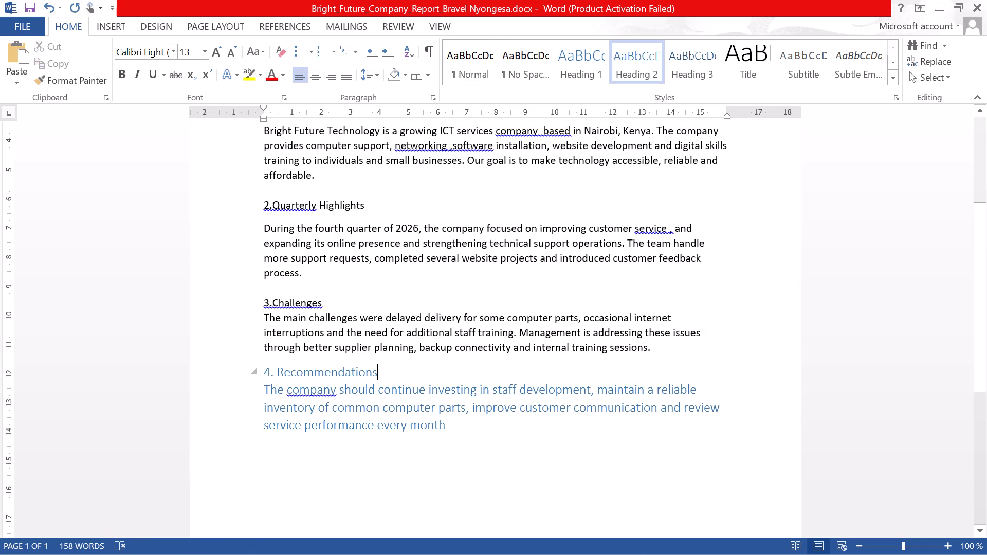
{"action": "key", "text": "Return"}
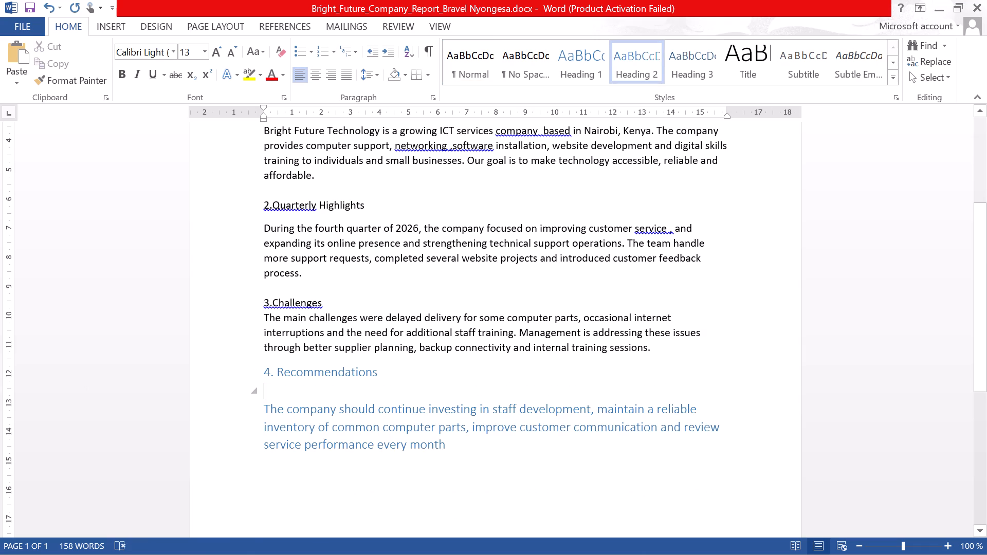
{"action": "left_click_drag", "start_coordinate": [265, 405], "coordinate": [464, 450]}
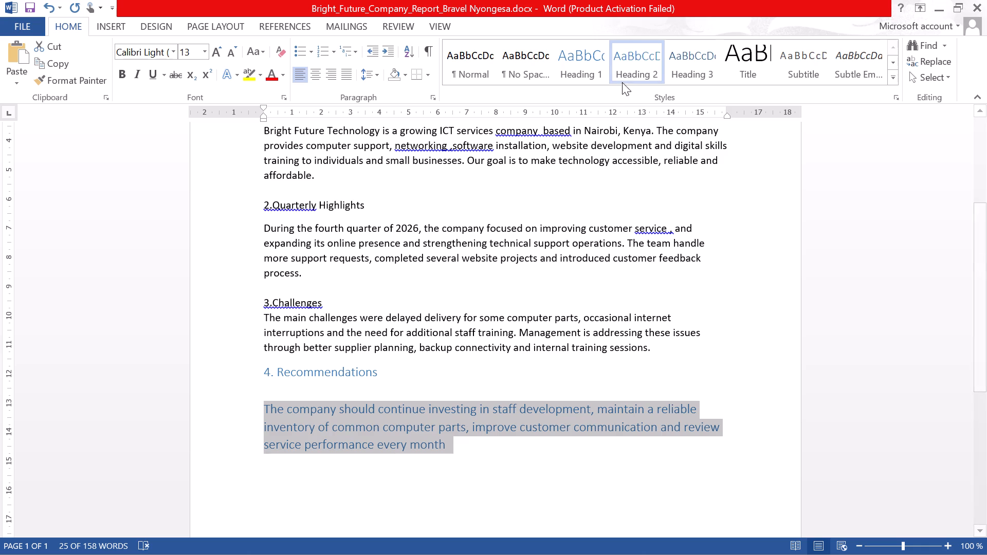
{"action": "left_click", "coordinate": [623, 68]}
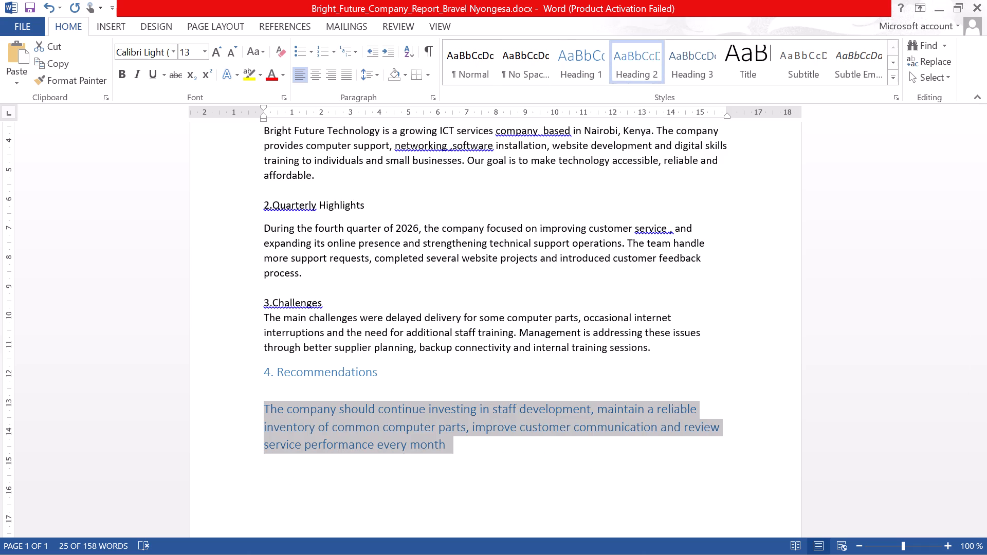
{"action": "left_click", "coordinate": [473, 58]}
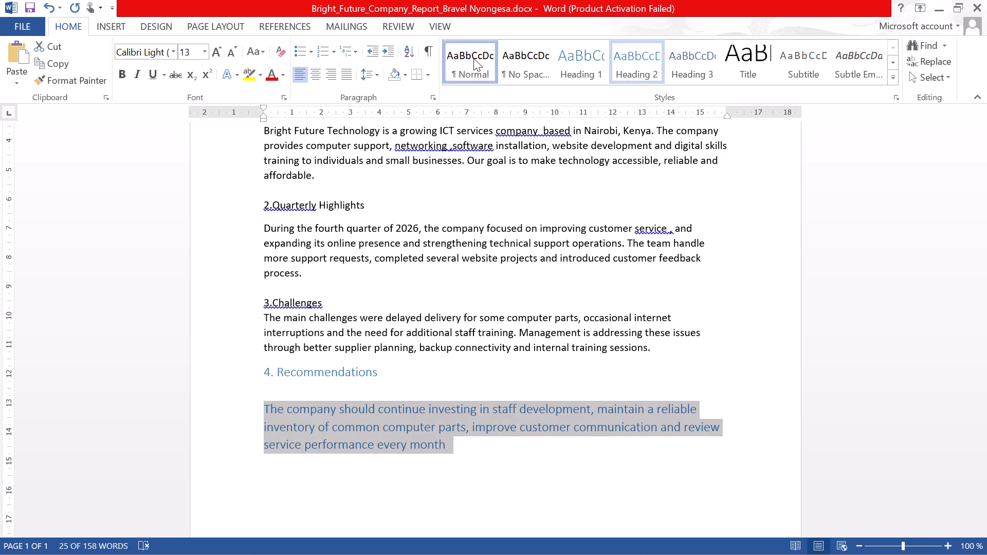
{"action": "left_click", "coordinate": [439, 447]}
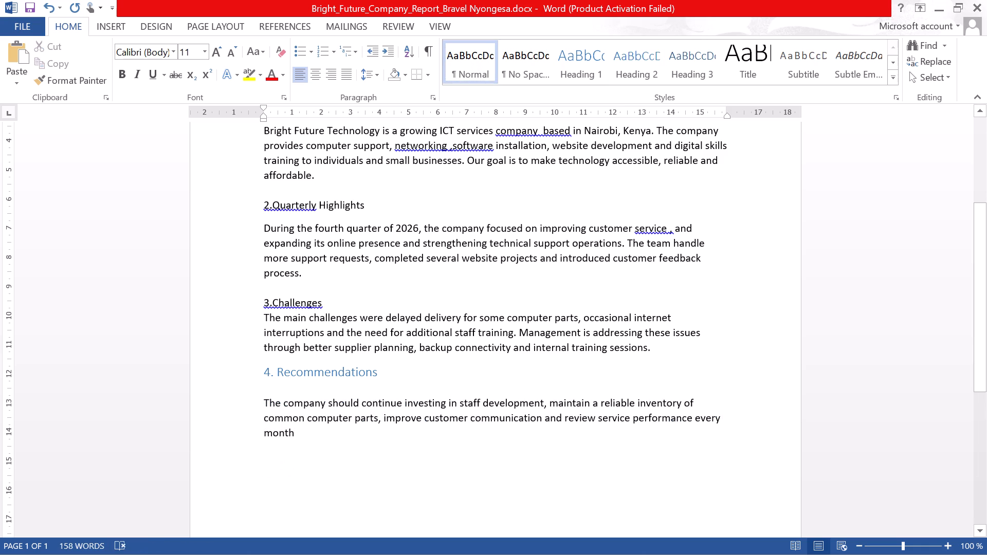
{"action": "left_click", "coordinate": [259, 401]}
{"action": "key", "text": "BackSpace"}
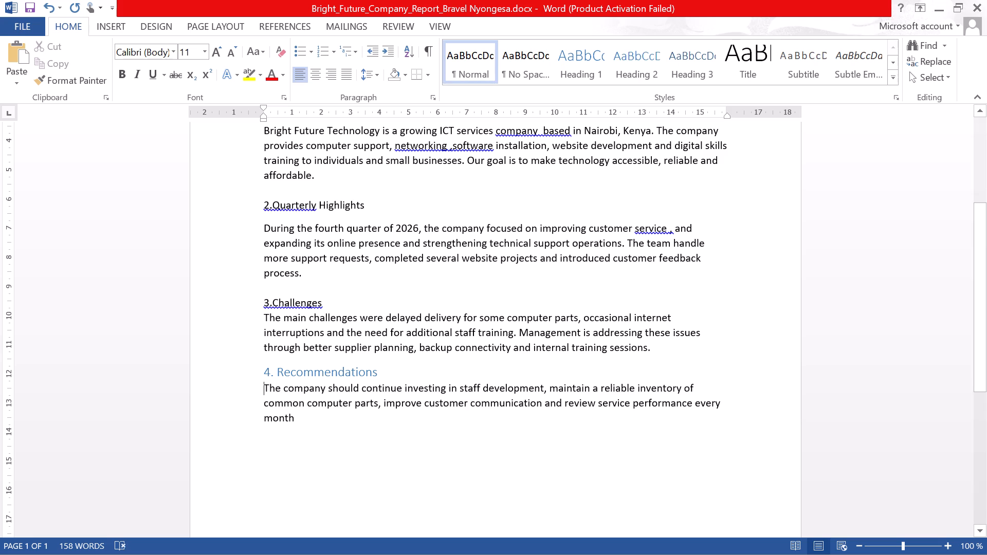
Apply the Heading 2 style to the "3.Challenges" heading to match the Recommendations heading.
{"action": "left_click", "coordinate": [262, 301]}
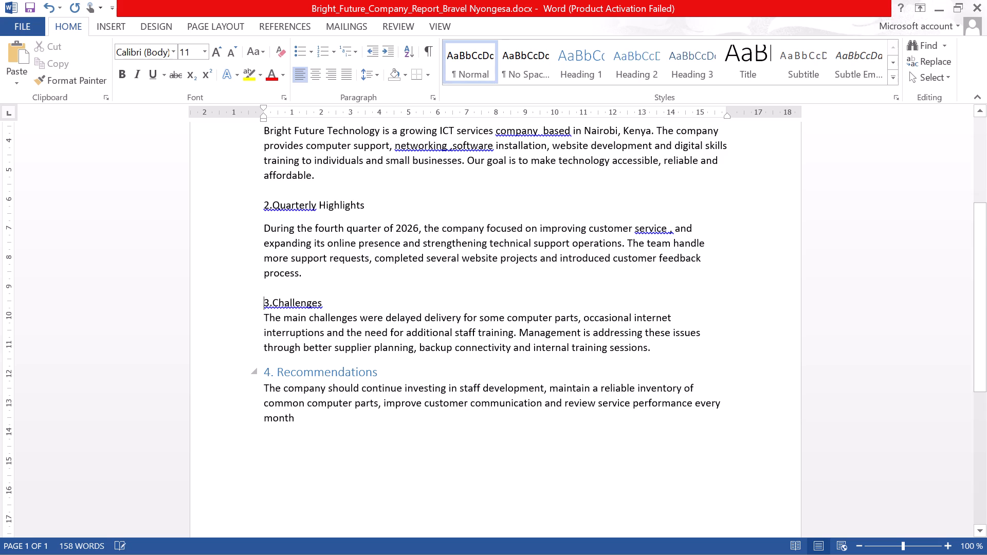
{"action": "left_click", "coordinate": [325, 369]}
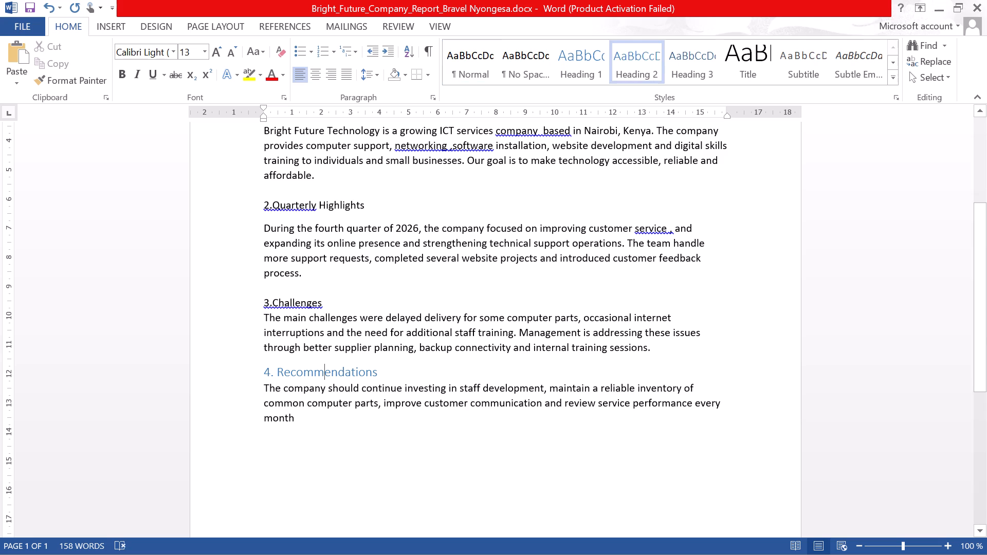
{"action": "left_click_drag", "start_coordinate": [263, 300], "coordinate": [335, 294]}
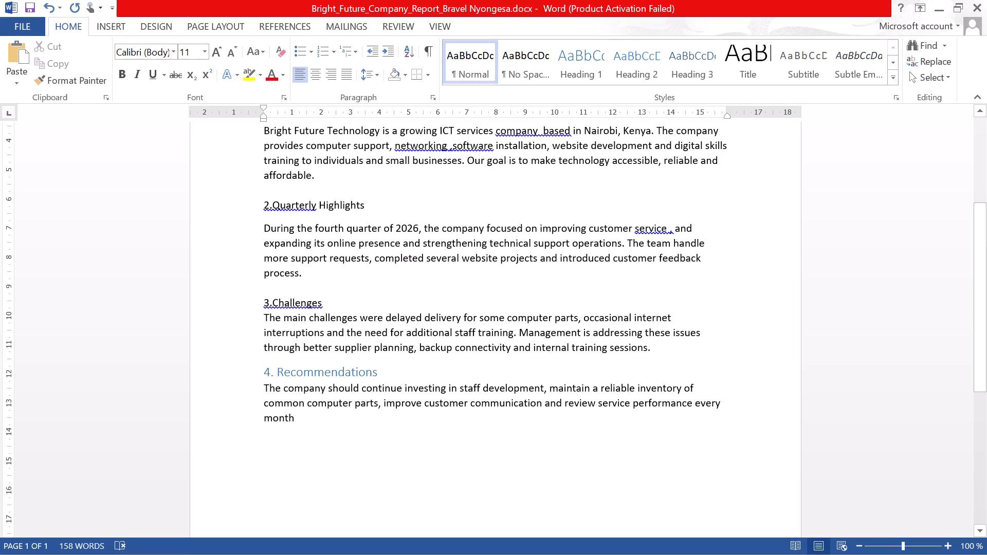
{"action": "left_click_drag", "start_coordinate": [265, 300], "coordinate": [304, 303]}
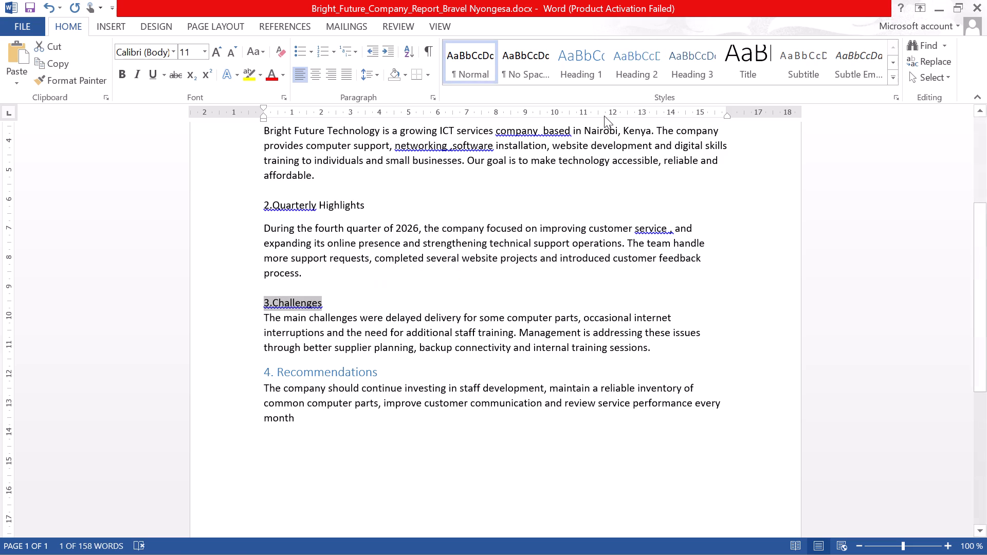
{"action": "left_click", "coordinate": [628, 67]}
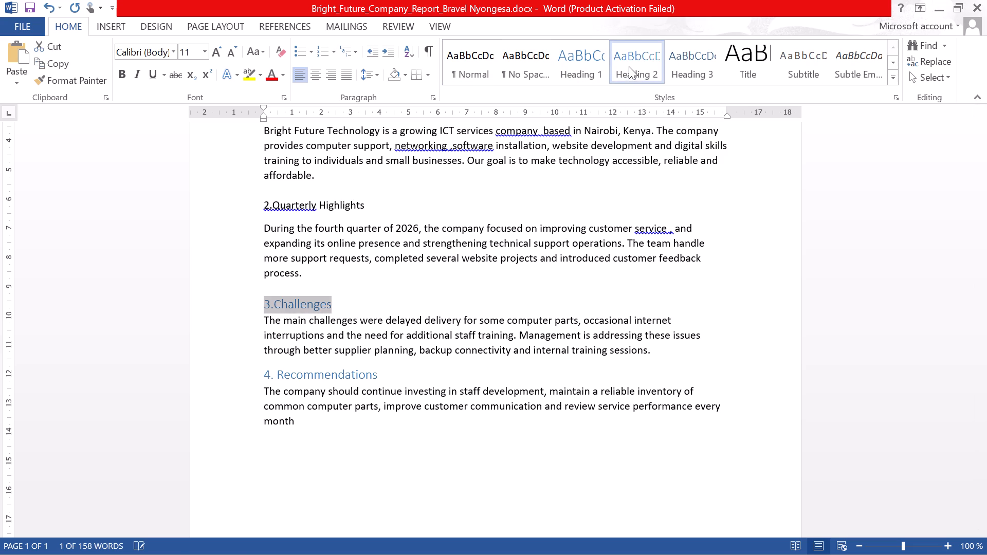
{"action": "left_click", "coordinate": [403, 289]}
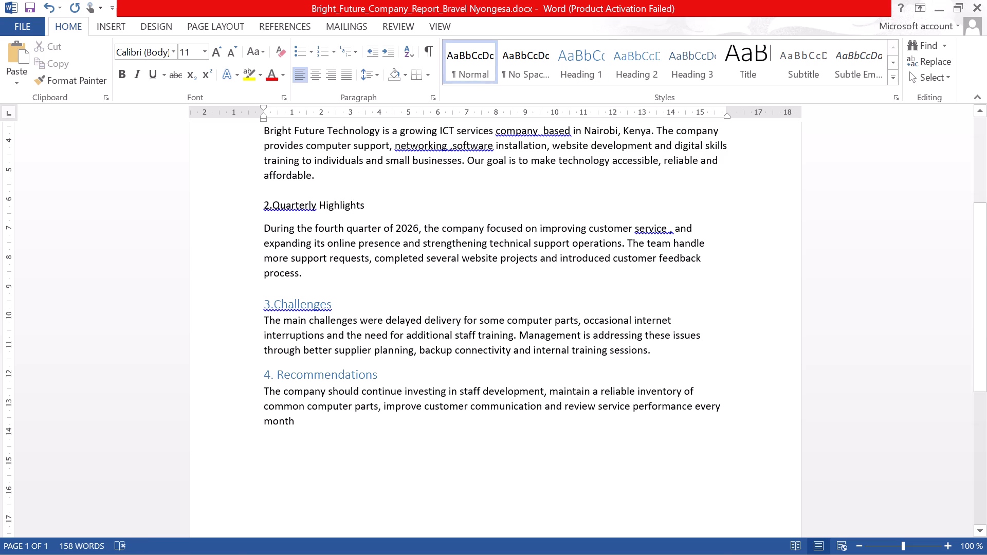
Insert a space after the number in the Challenges heading so it reads "3. Challenges".
{"action": "left_click", "coordinate": [273, 305]}
{"action": "key", "text": "space"}
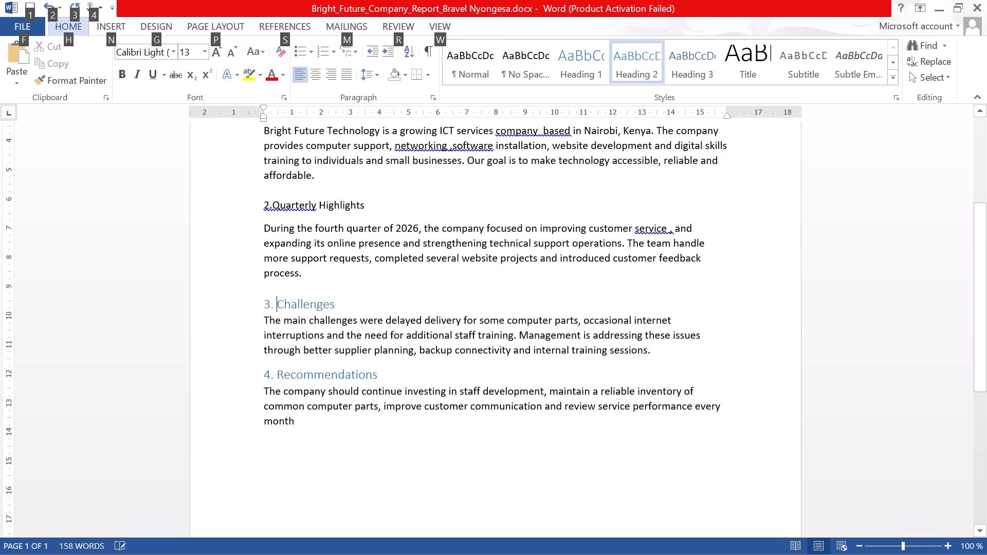
{"action": "left_click", "coordinate": [254, 314]}
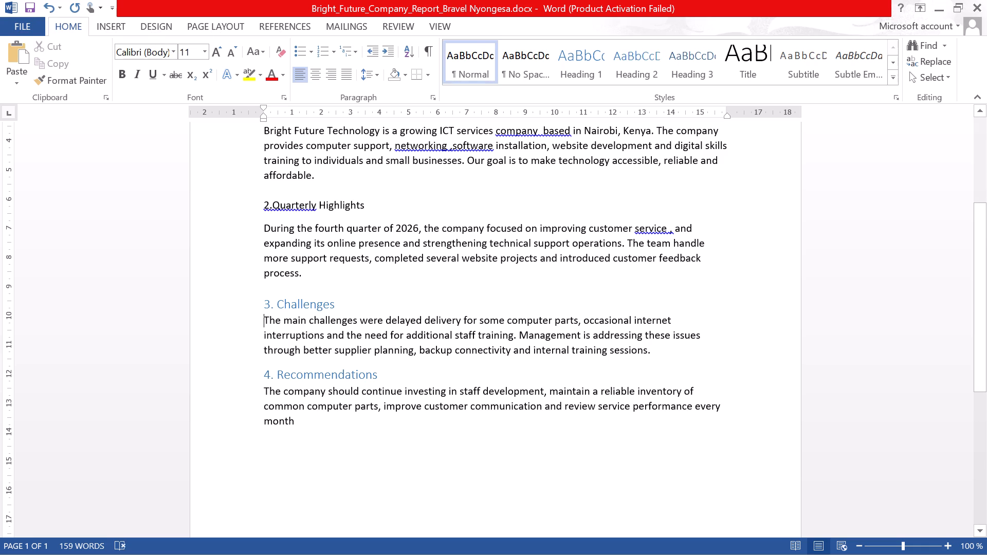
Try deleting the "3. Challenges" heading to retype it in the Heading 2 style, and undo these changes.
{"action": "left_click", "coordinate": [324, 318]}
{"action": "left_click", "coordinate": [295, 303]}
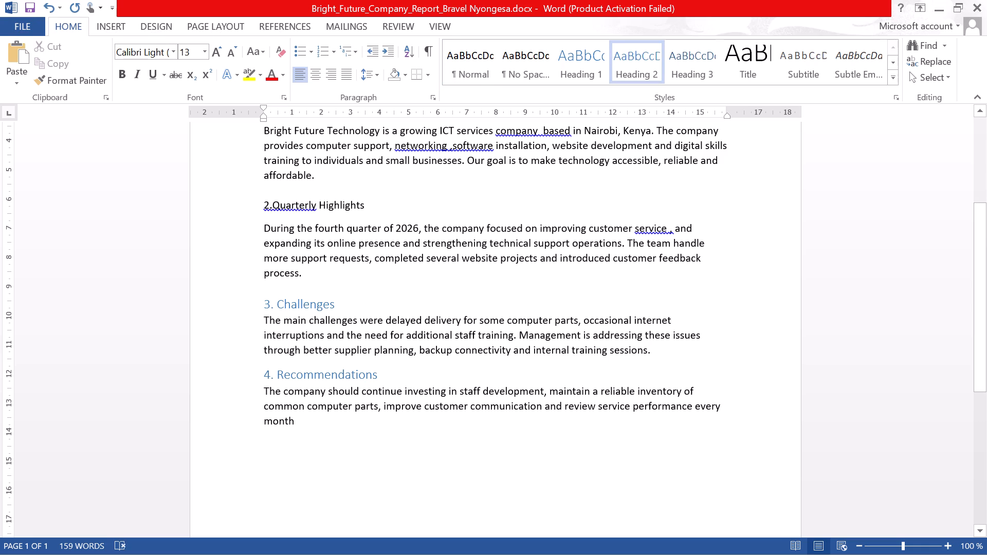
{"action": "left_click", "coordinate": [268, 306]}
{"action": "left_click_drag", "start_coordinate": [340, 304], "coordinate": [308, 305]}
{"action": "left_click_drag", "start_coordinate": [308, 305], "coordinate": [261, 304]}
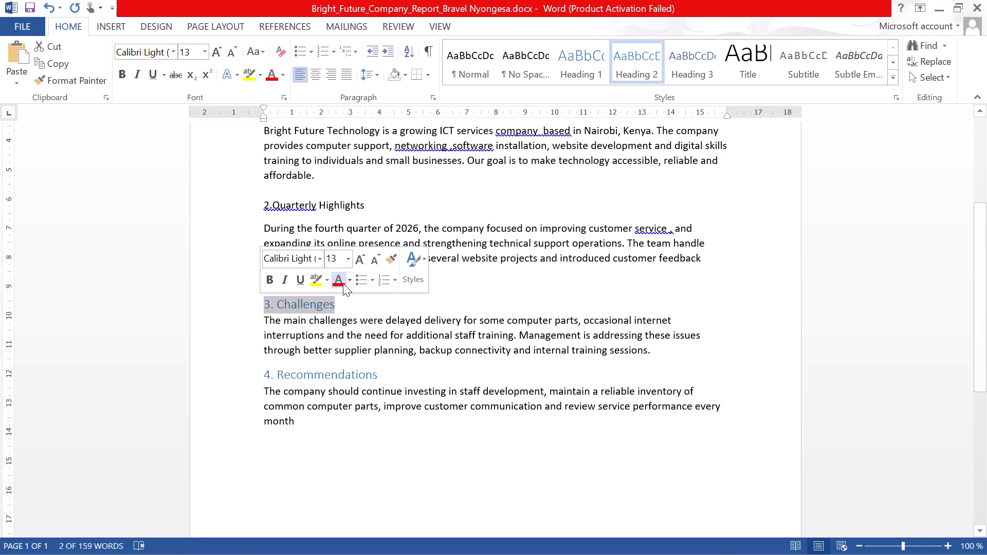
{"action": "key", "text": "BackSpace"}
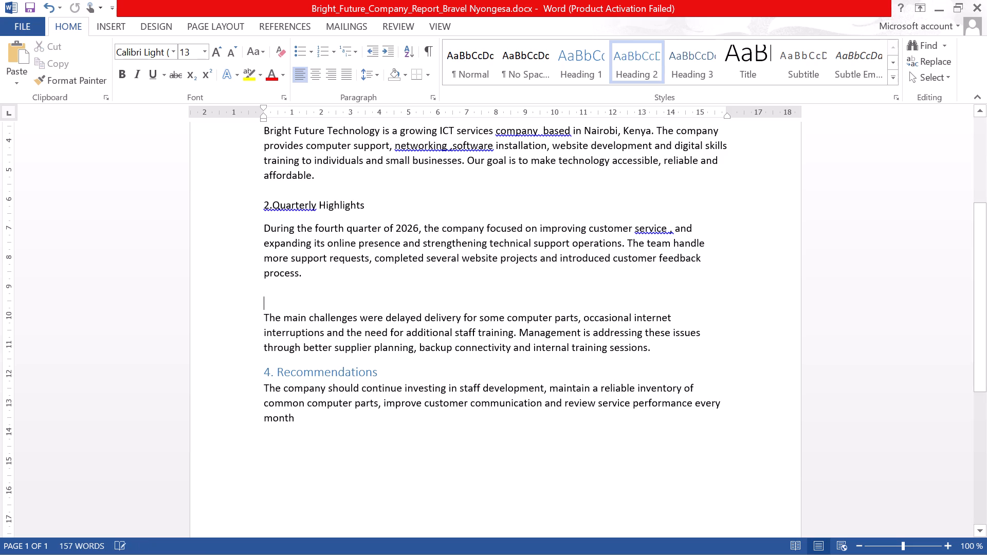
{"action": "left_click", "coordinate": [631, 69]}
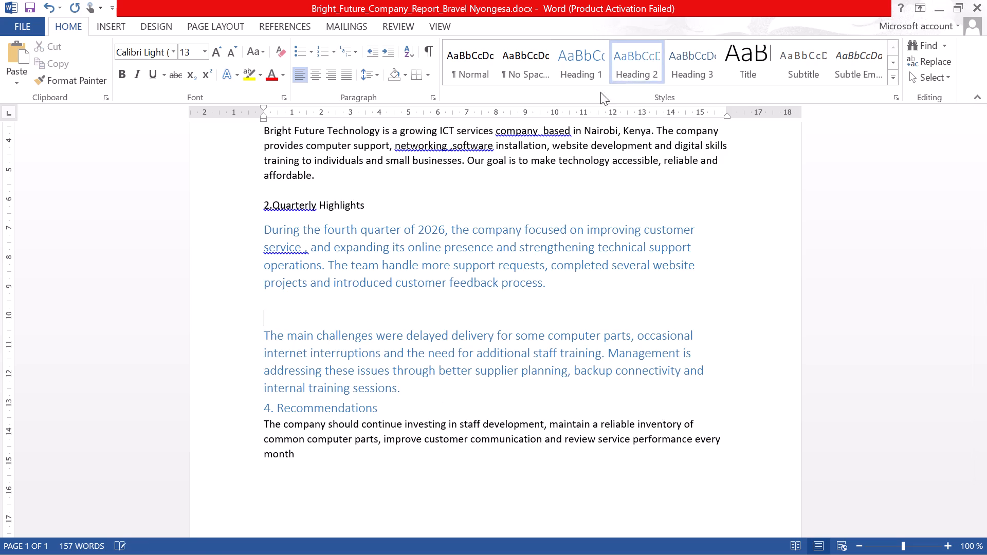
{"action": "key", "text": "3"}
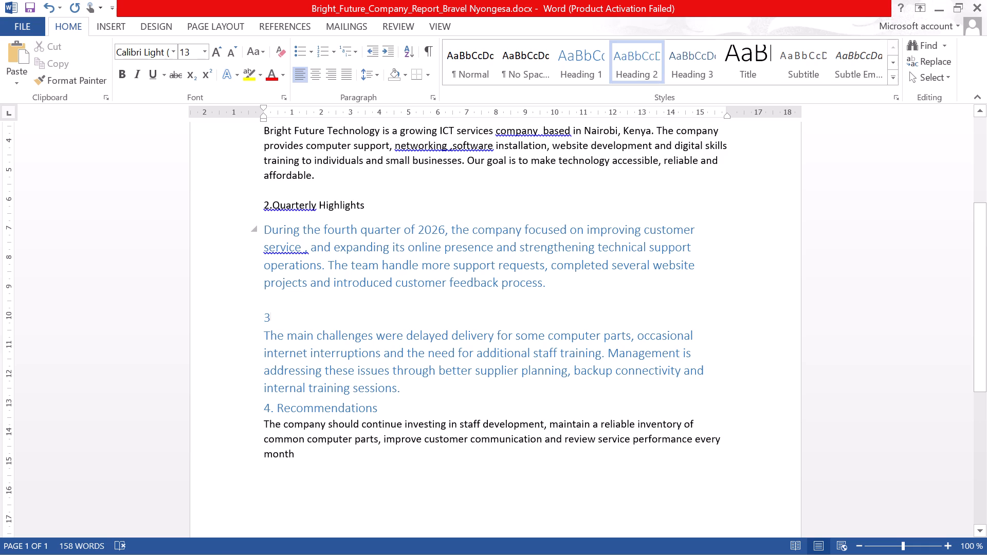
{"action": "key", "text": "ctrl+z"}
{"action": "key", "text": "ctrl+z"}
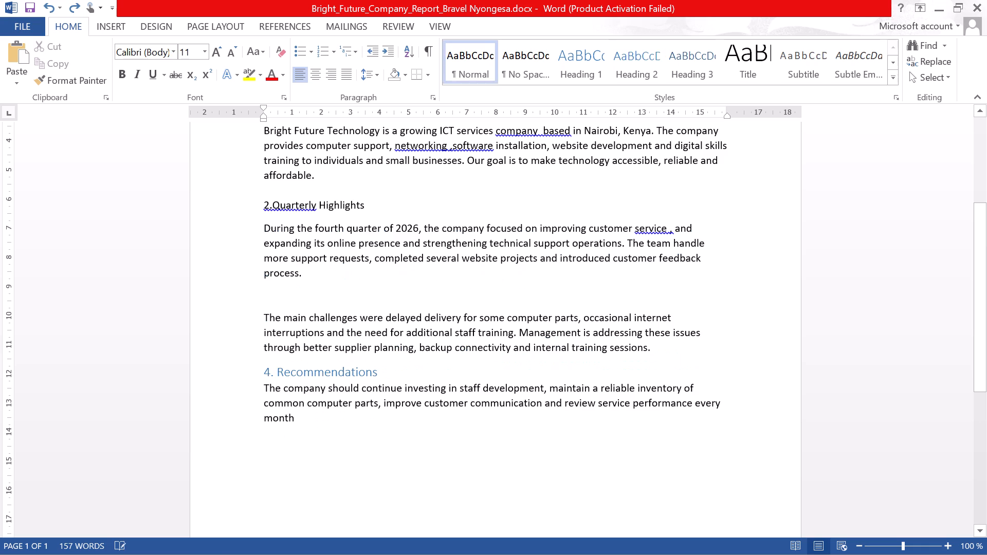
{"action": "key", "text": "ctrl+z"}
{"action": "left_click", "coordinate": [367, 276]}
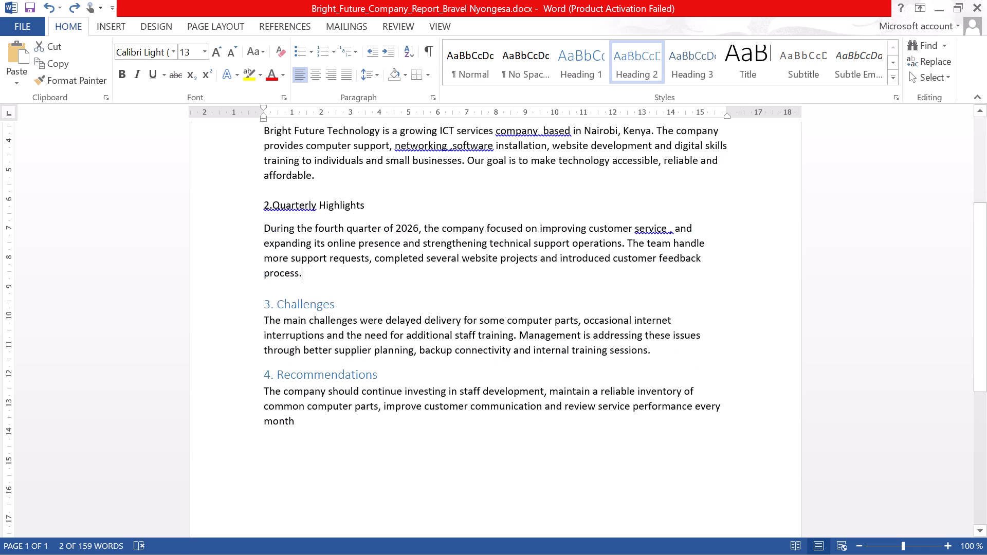
Apply the Heading 2 style to the Quarterly Highlights heading and add a space after its number, making it "2. Quarterly Highlights".
{"action": "left_click_drag", "start_coordinate": [262, 204], "coordinate": [425, 199]}
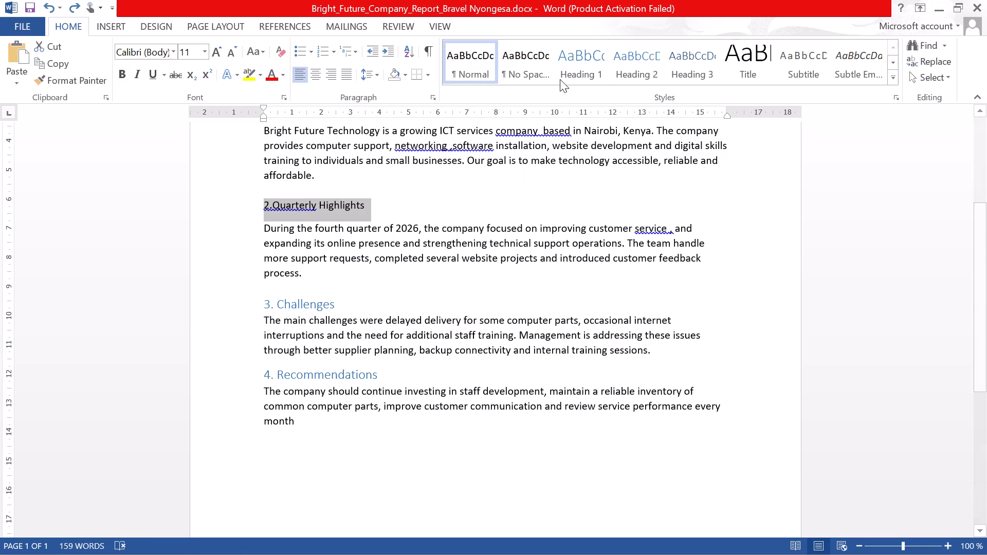
{"action": "left_click", "coordinate": [632, 68]}
{"action": "left_click", "coordinate": [274, 204]}
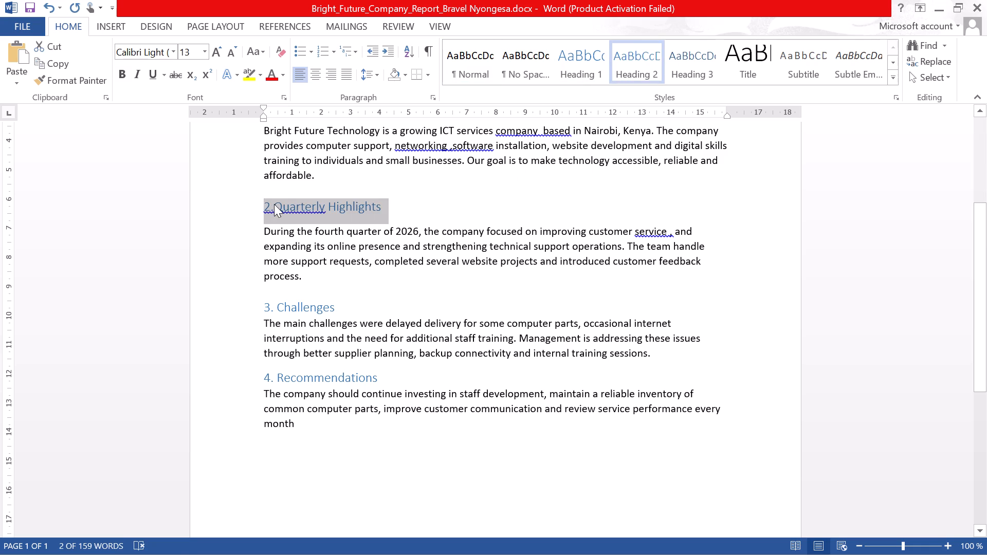
{"action": "left_click", "coordinate": [274, 208]}
{"action": "key", "text": "space"}
Apply the Heading 2 style to the Company Overview heading and add a space between its number and text.
{"action": "scroll", "coordinate": [381, 215], "scroll_direction": "up", "scroll_amount": 1}
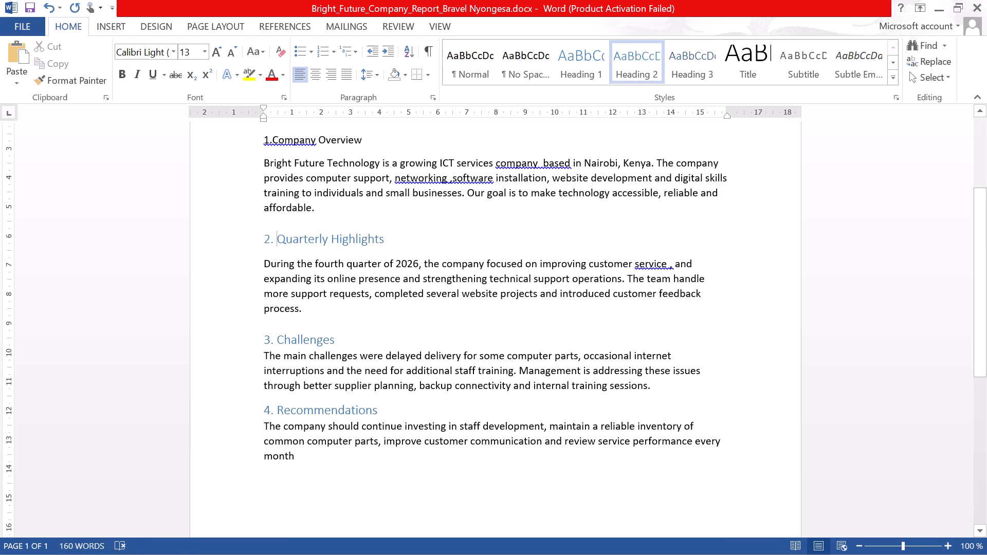
{"action": "scroll", "coordinate": [318, 201], "scroll_direction": "up", "scroll_amount": 2}
{"action": "left_click", "coordinate": [265, 215]}
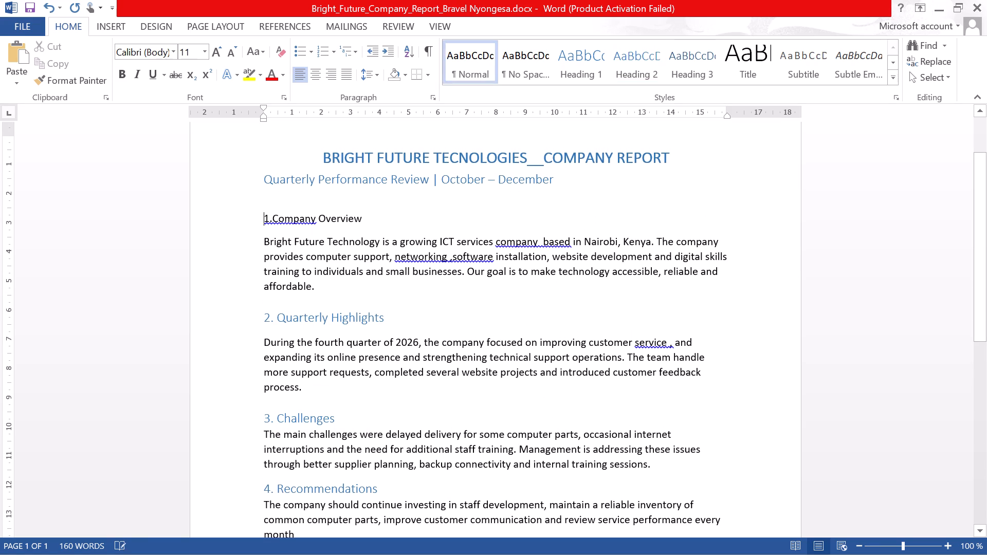
{"action": "left_click_drag", "start_coordinate": [264, 215], "coordinate": [360, 215]}
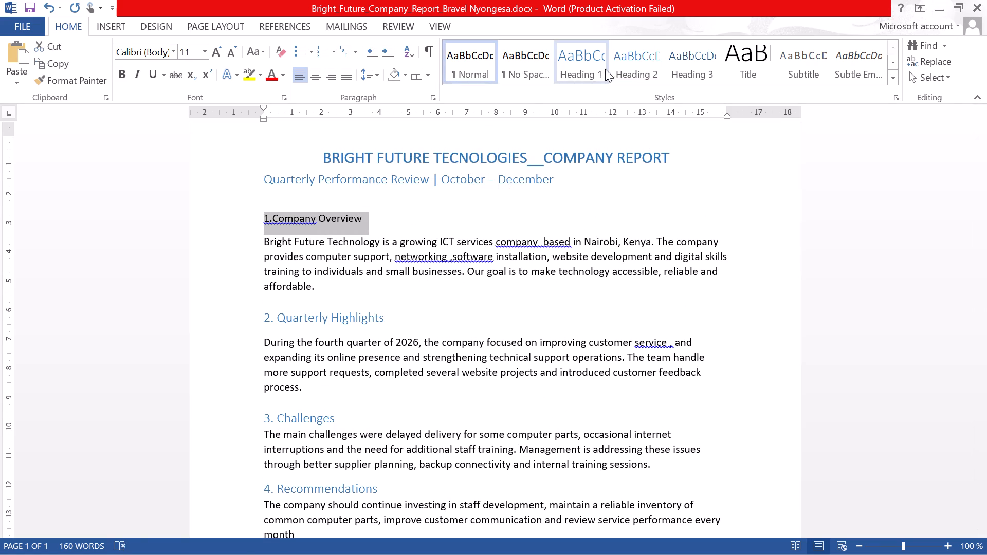
{"action": "left_click", "coordinate": [622, 66]}
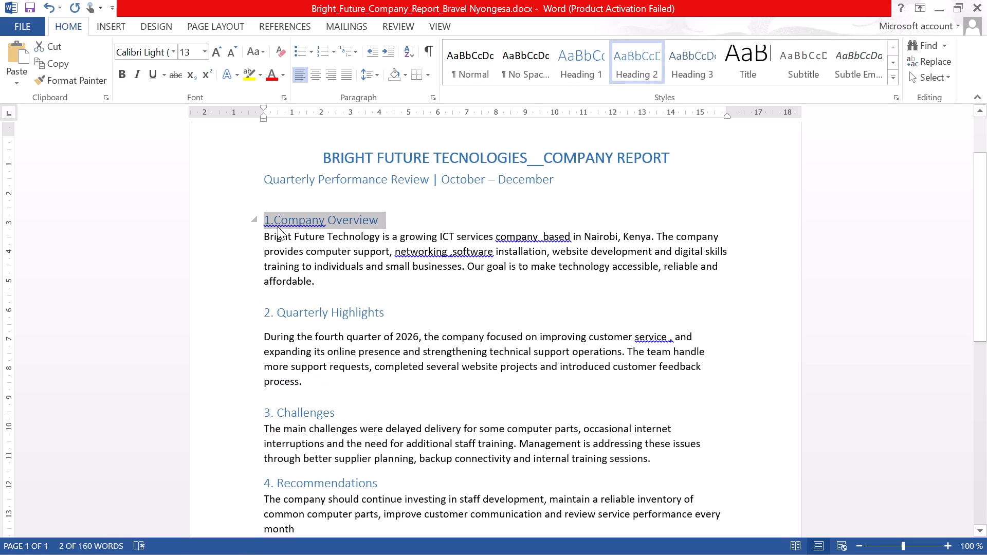
{"action": "left_click", "coordinate": [283, 226]}
{"action": "left_click", "coordinate": [274, 221]}
{"action": "key", "text": "space"}
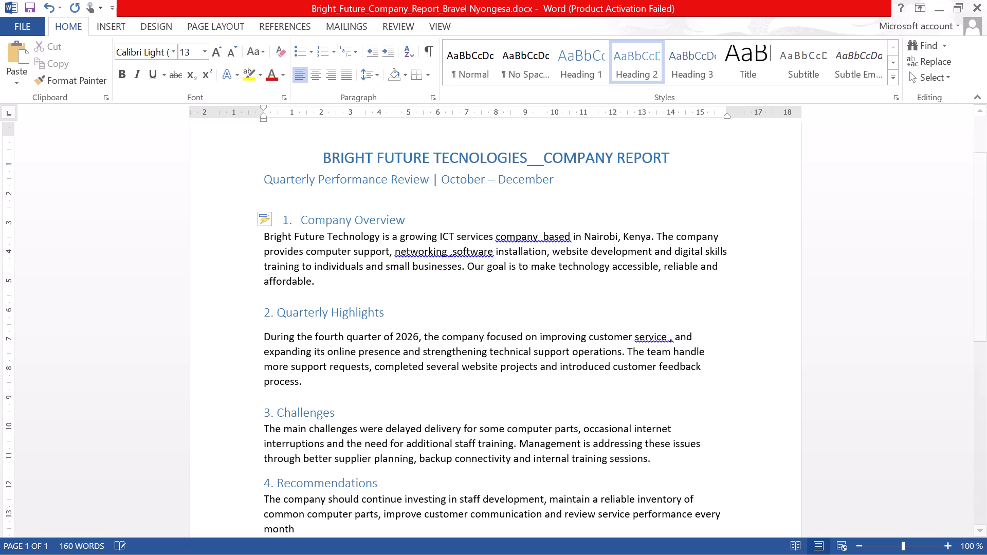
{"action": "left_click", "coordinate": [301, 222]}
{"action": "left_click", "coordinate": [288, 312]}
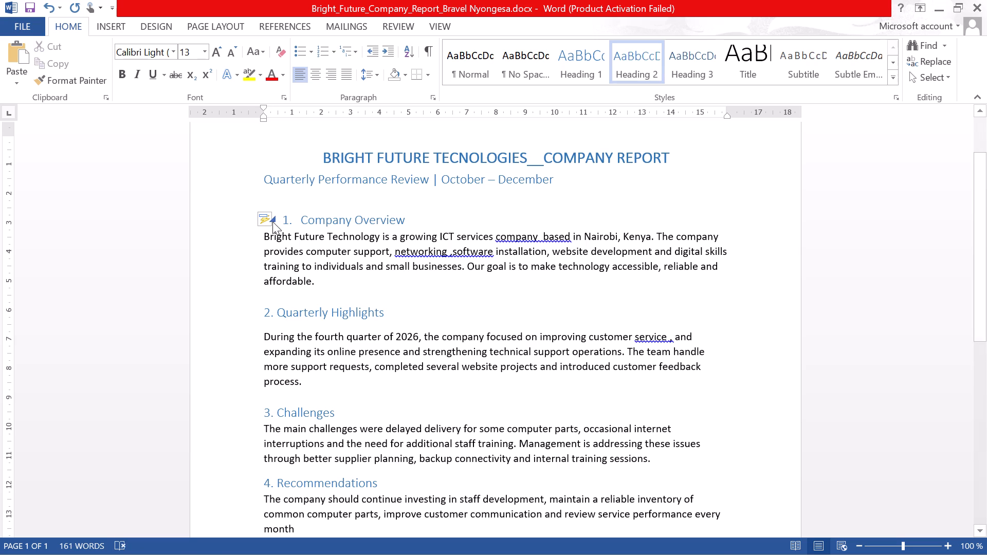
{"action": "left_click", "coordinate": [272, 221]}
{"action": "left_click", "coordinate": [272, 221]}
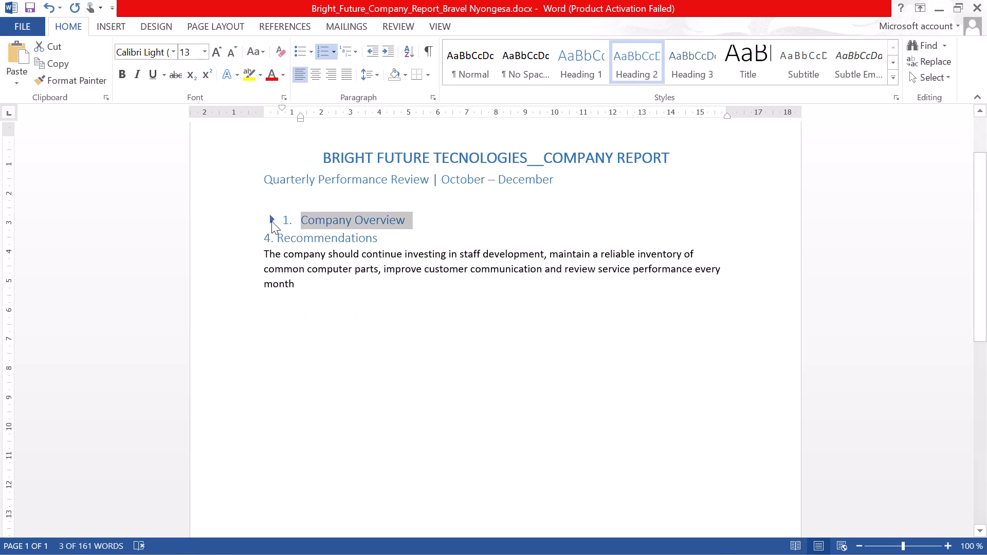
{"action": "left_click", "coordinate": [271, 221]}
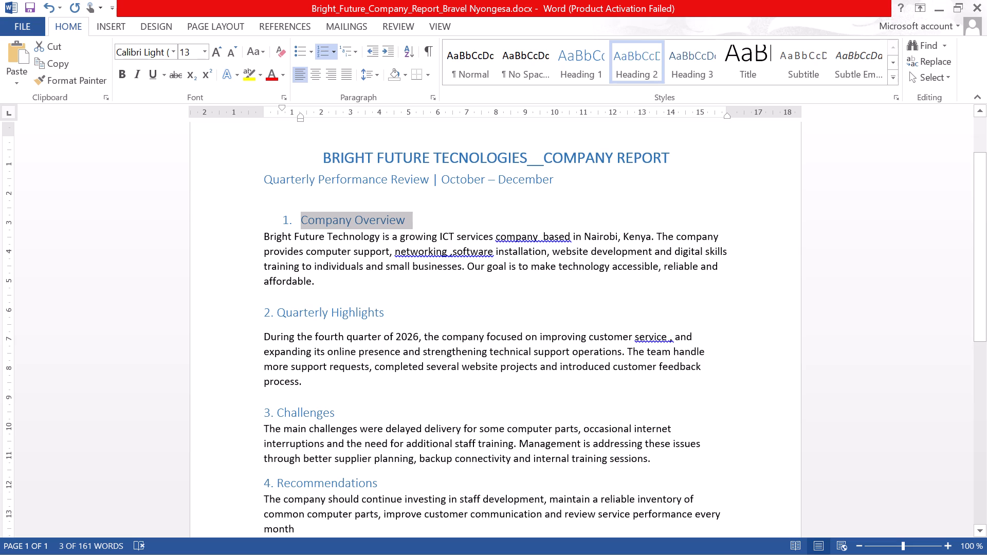
Indent the "2. Quarterly Highlights" heading with three leading spaces, towards the position of the Company Overview heading.
{"action": "left_click", "coordinate": [260, 312]}
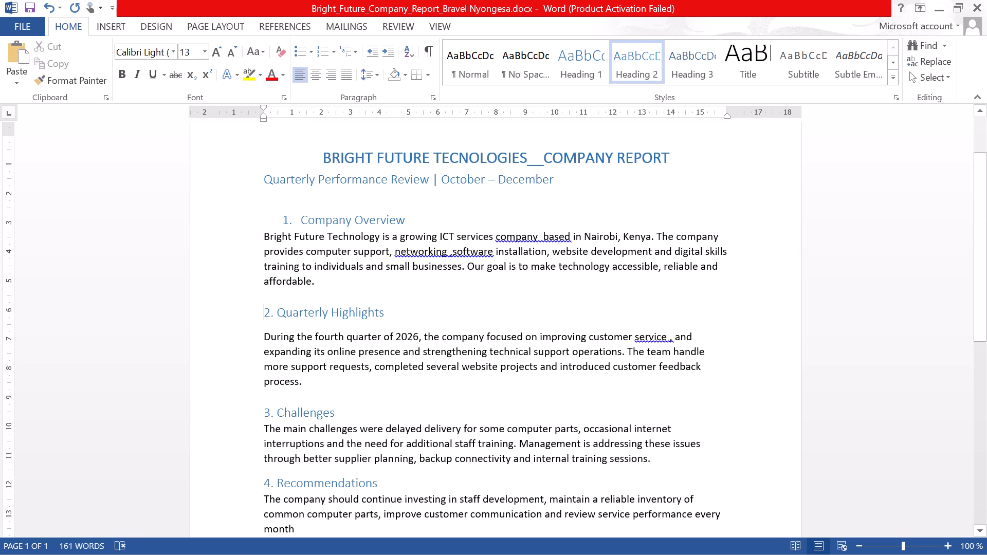
{"action": "left_click_drag", "start_coordinate": [265, 311], "coordinate": [372, 303]}
{"action": "key", "text": "space"}
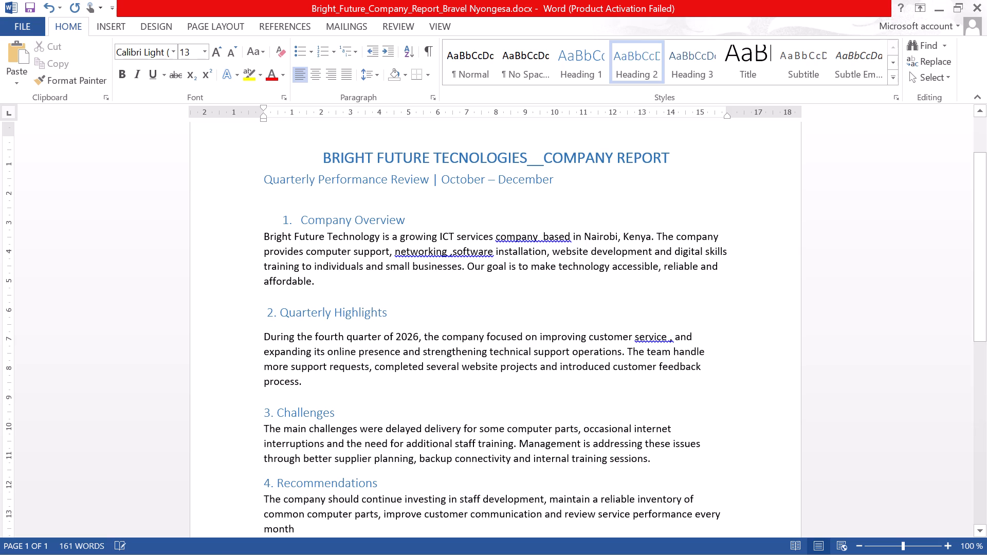
{"action": "key", "text": "space"}
{"action": "key", "text": "space"}
{"action": "left_click", "coordinate": [293, 317]}
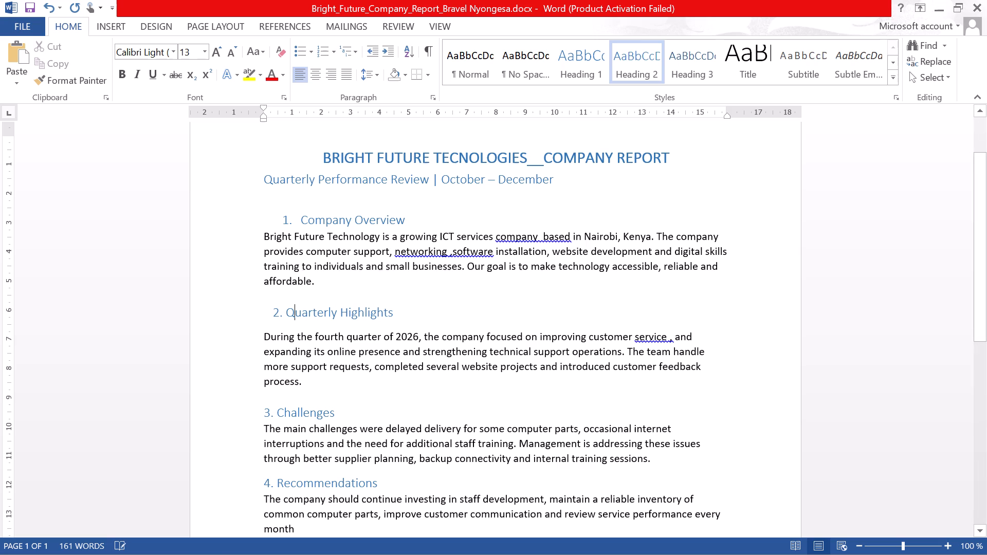